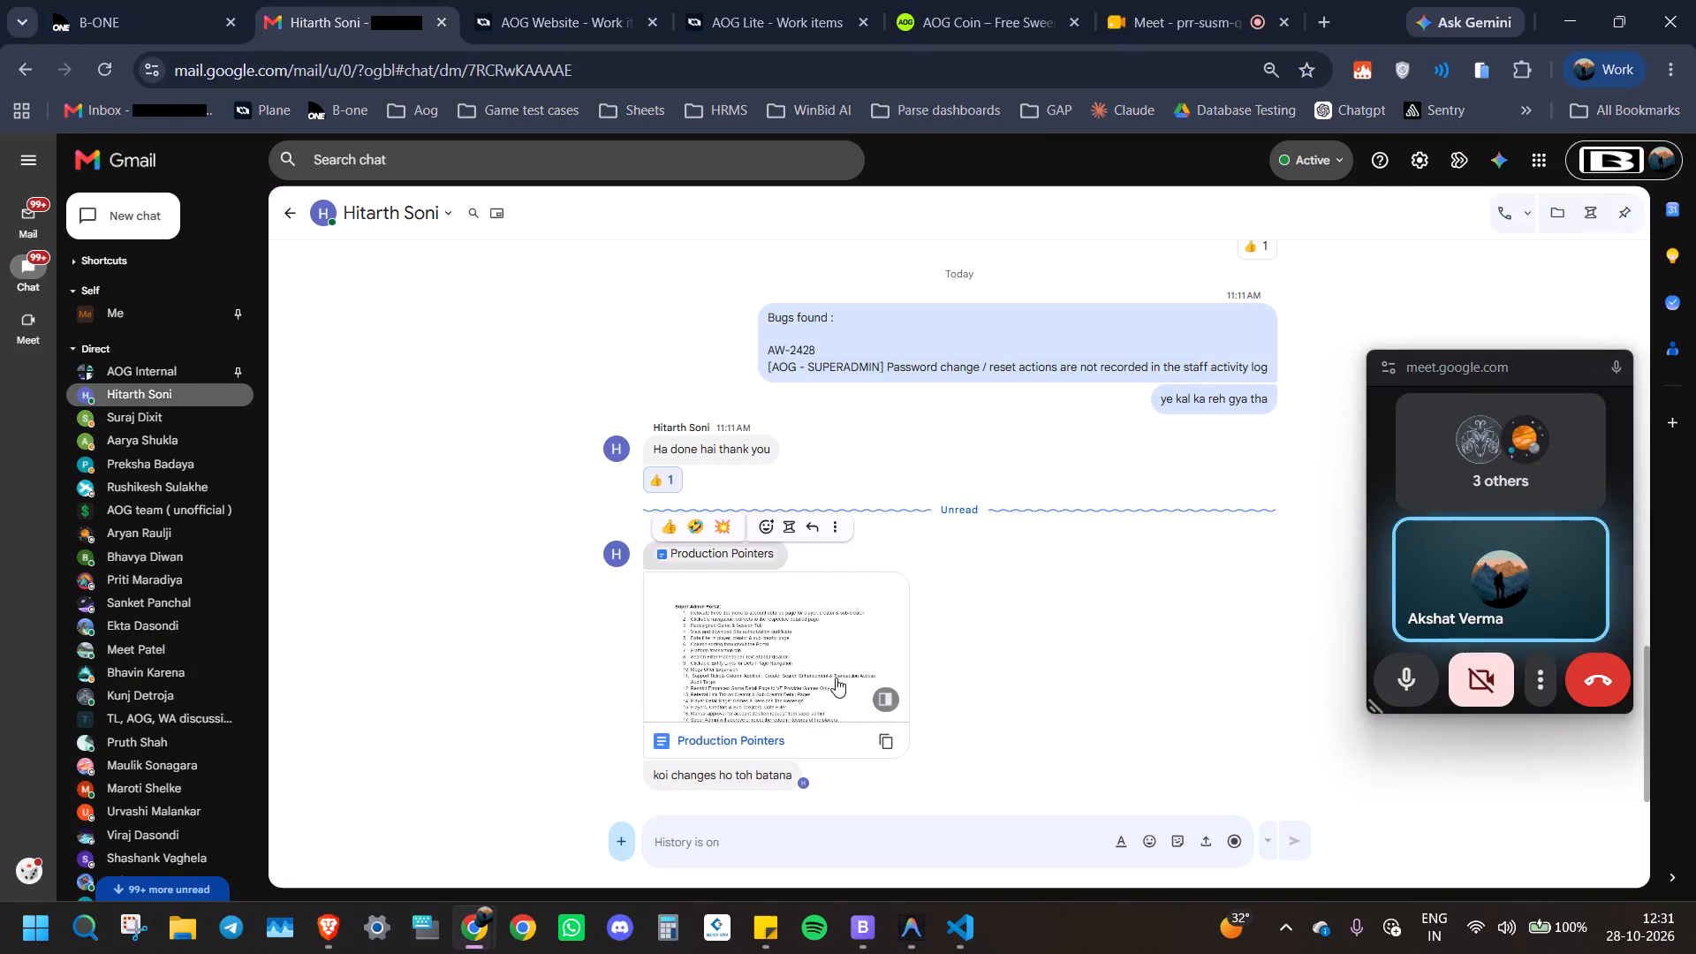
Open the Production Pointers document shared in the direct chat and review the Production - Sprint 35 release notes for all portals.
click(837, 654)
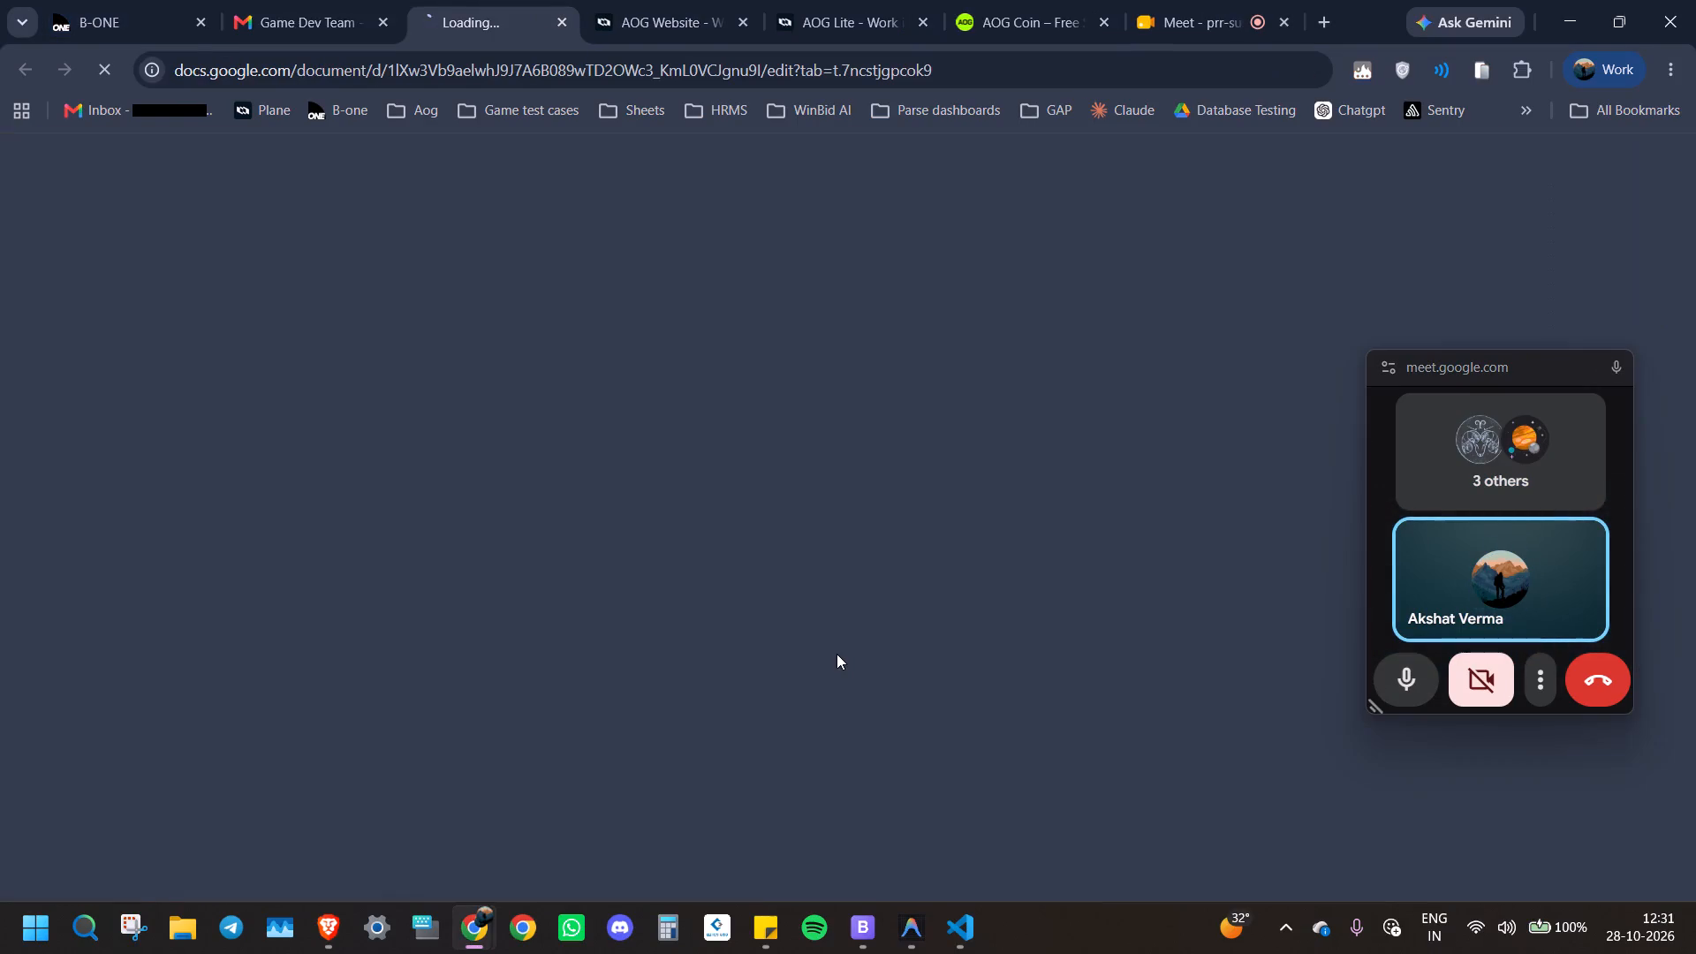
click(307, 0)
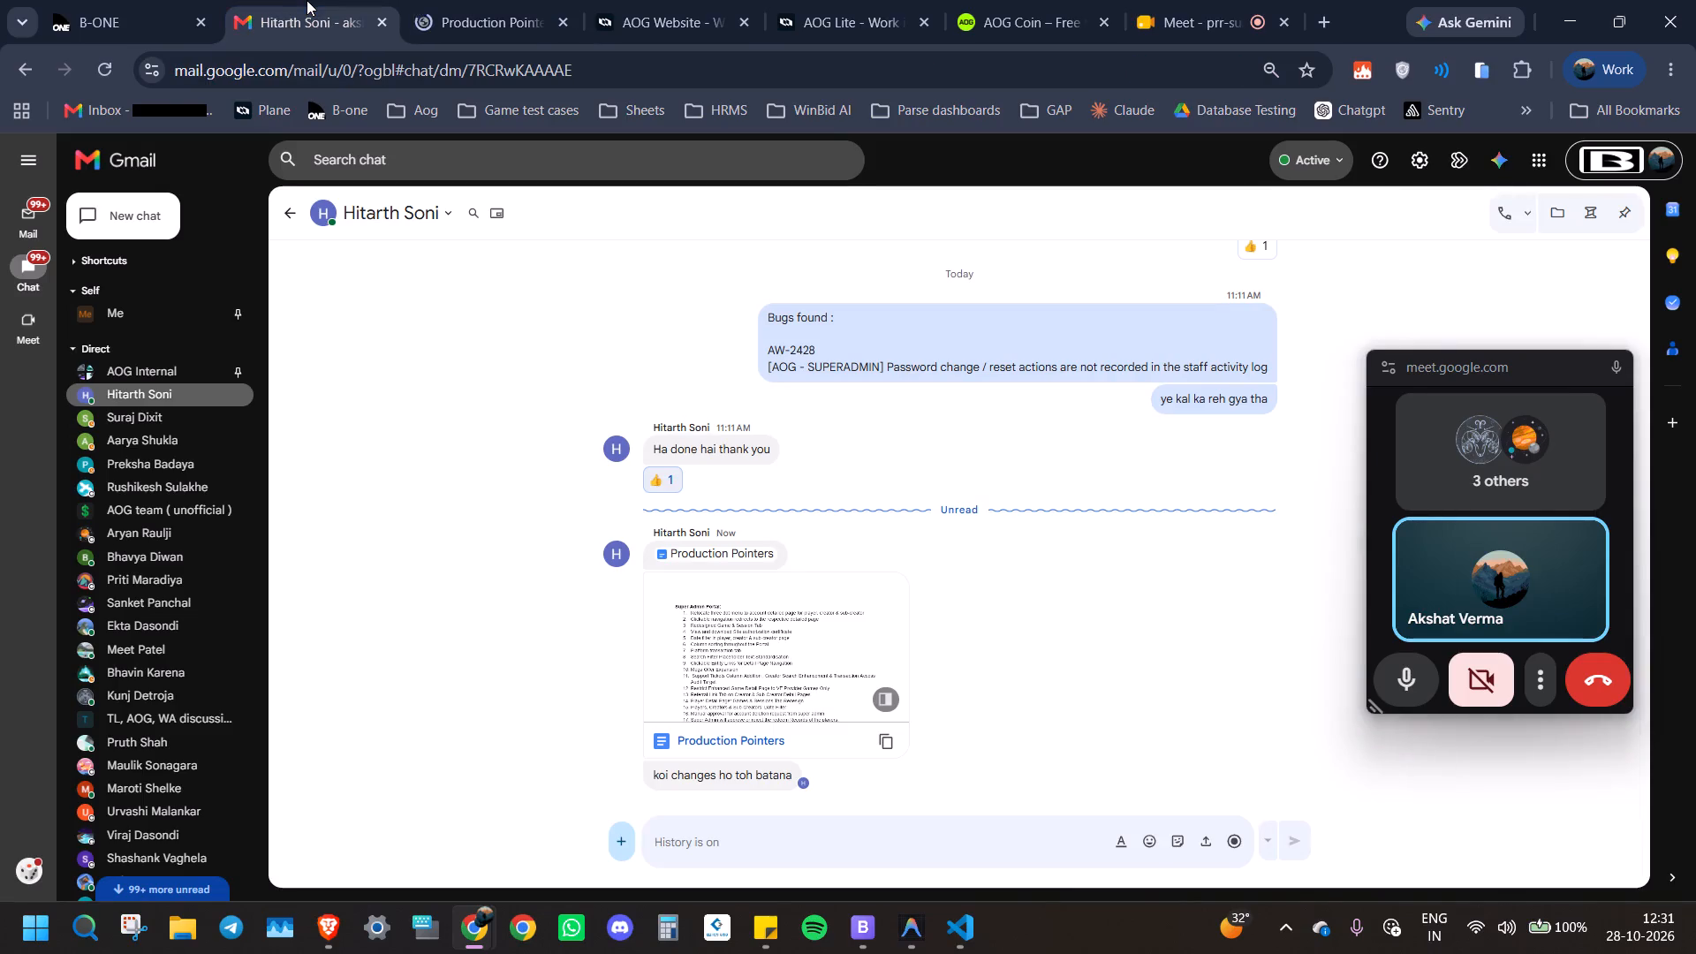
click(479, 0)
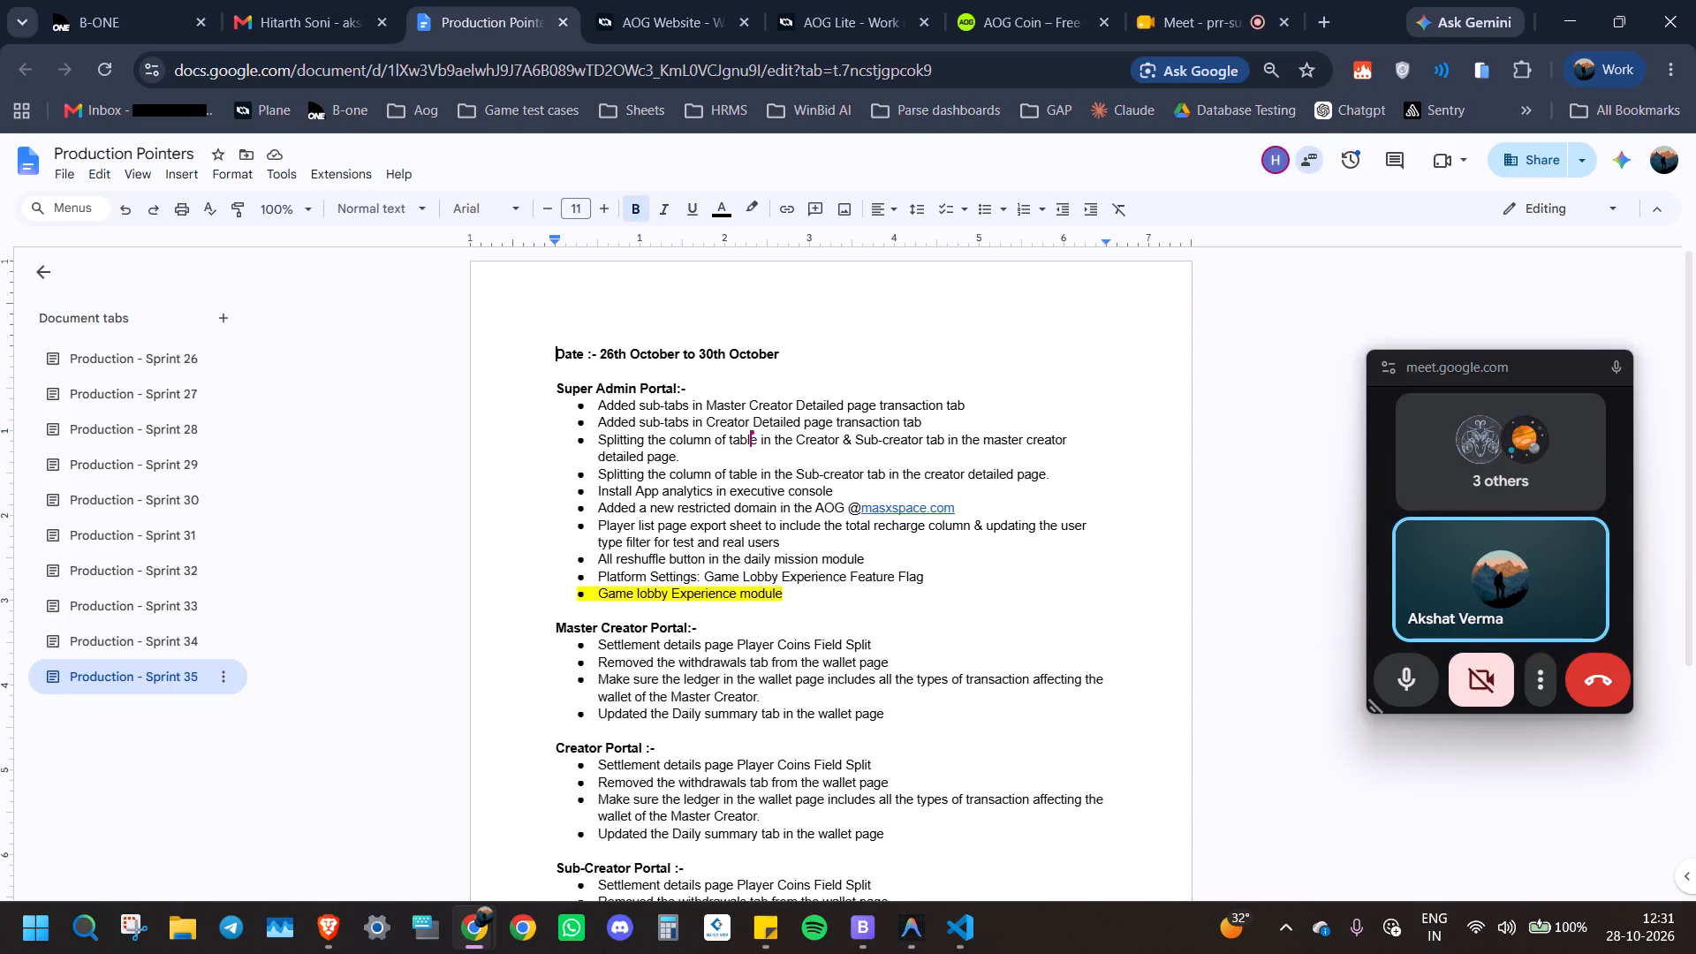
scroll(791, 812, down, 1)
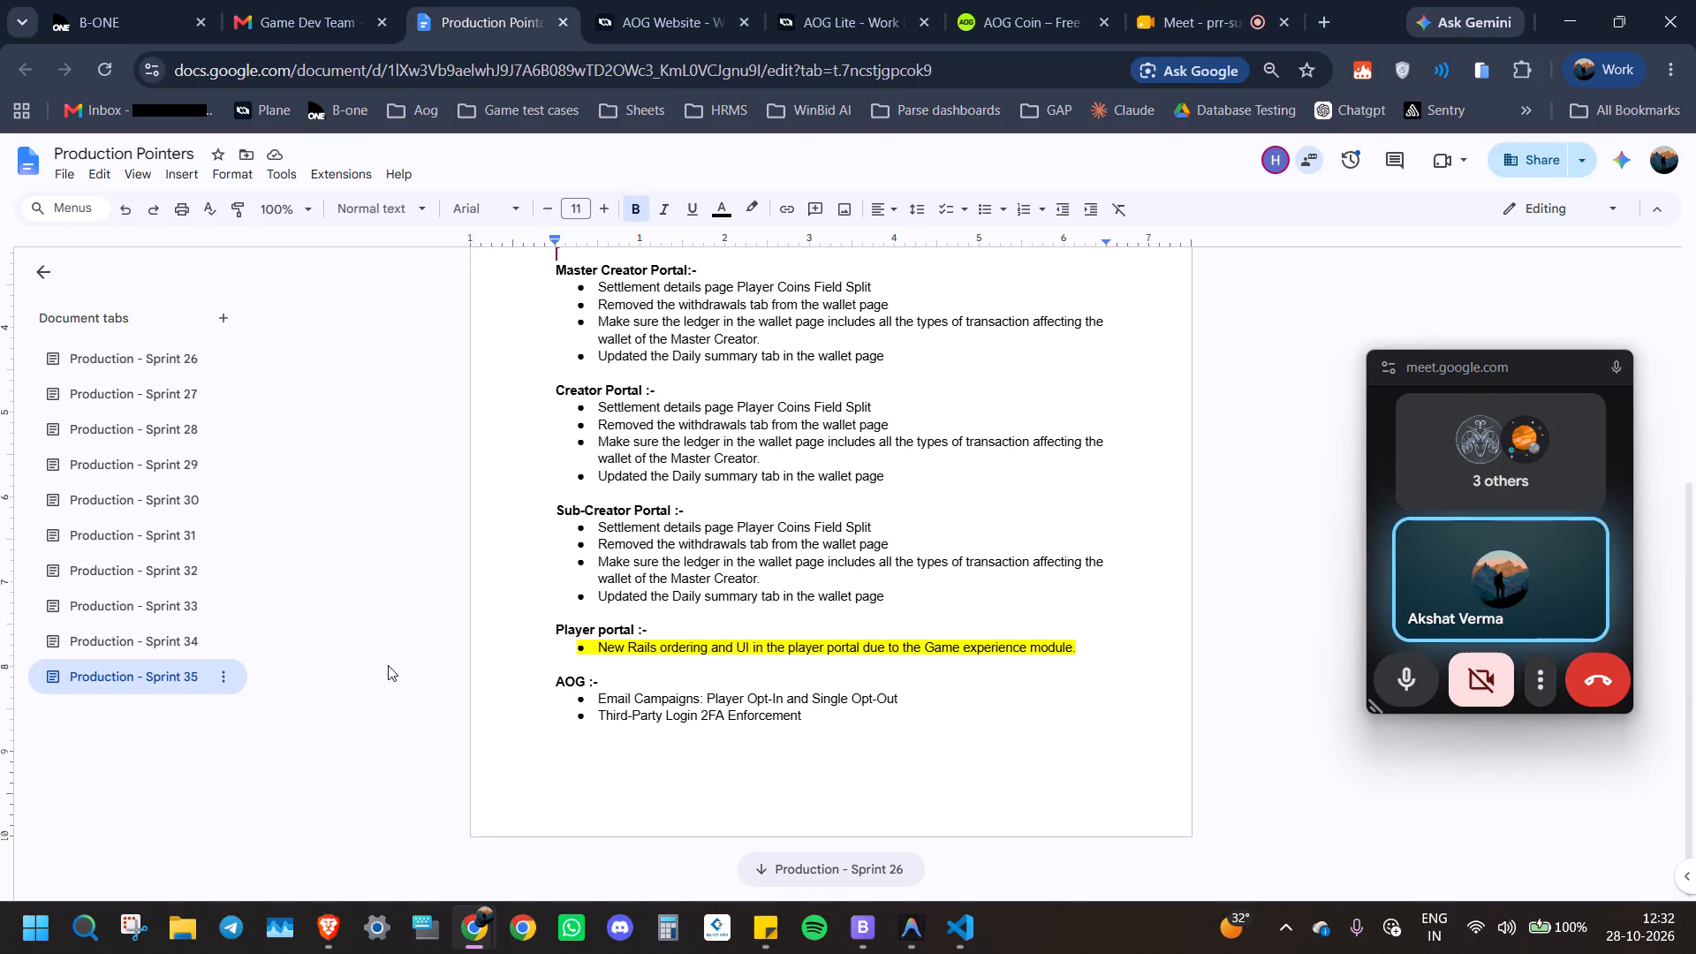
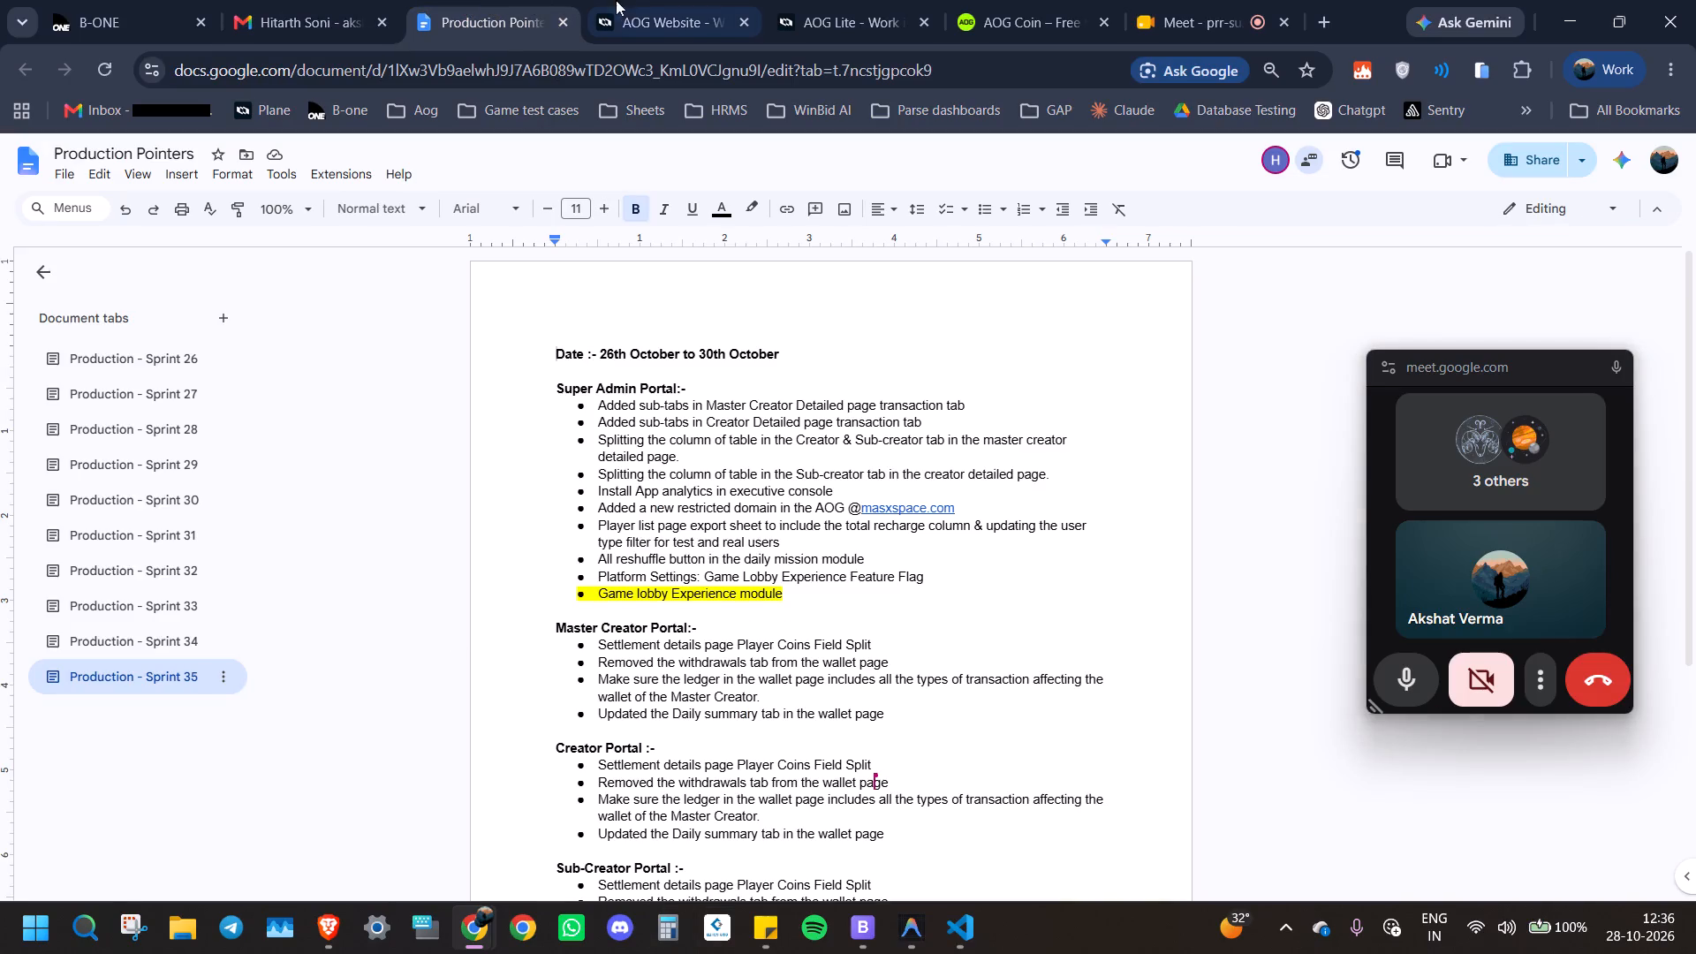
click(642, 0)
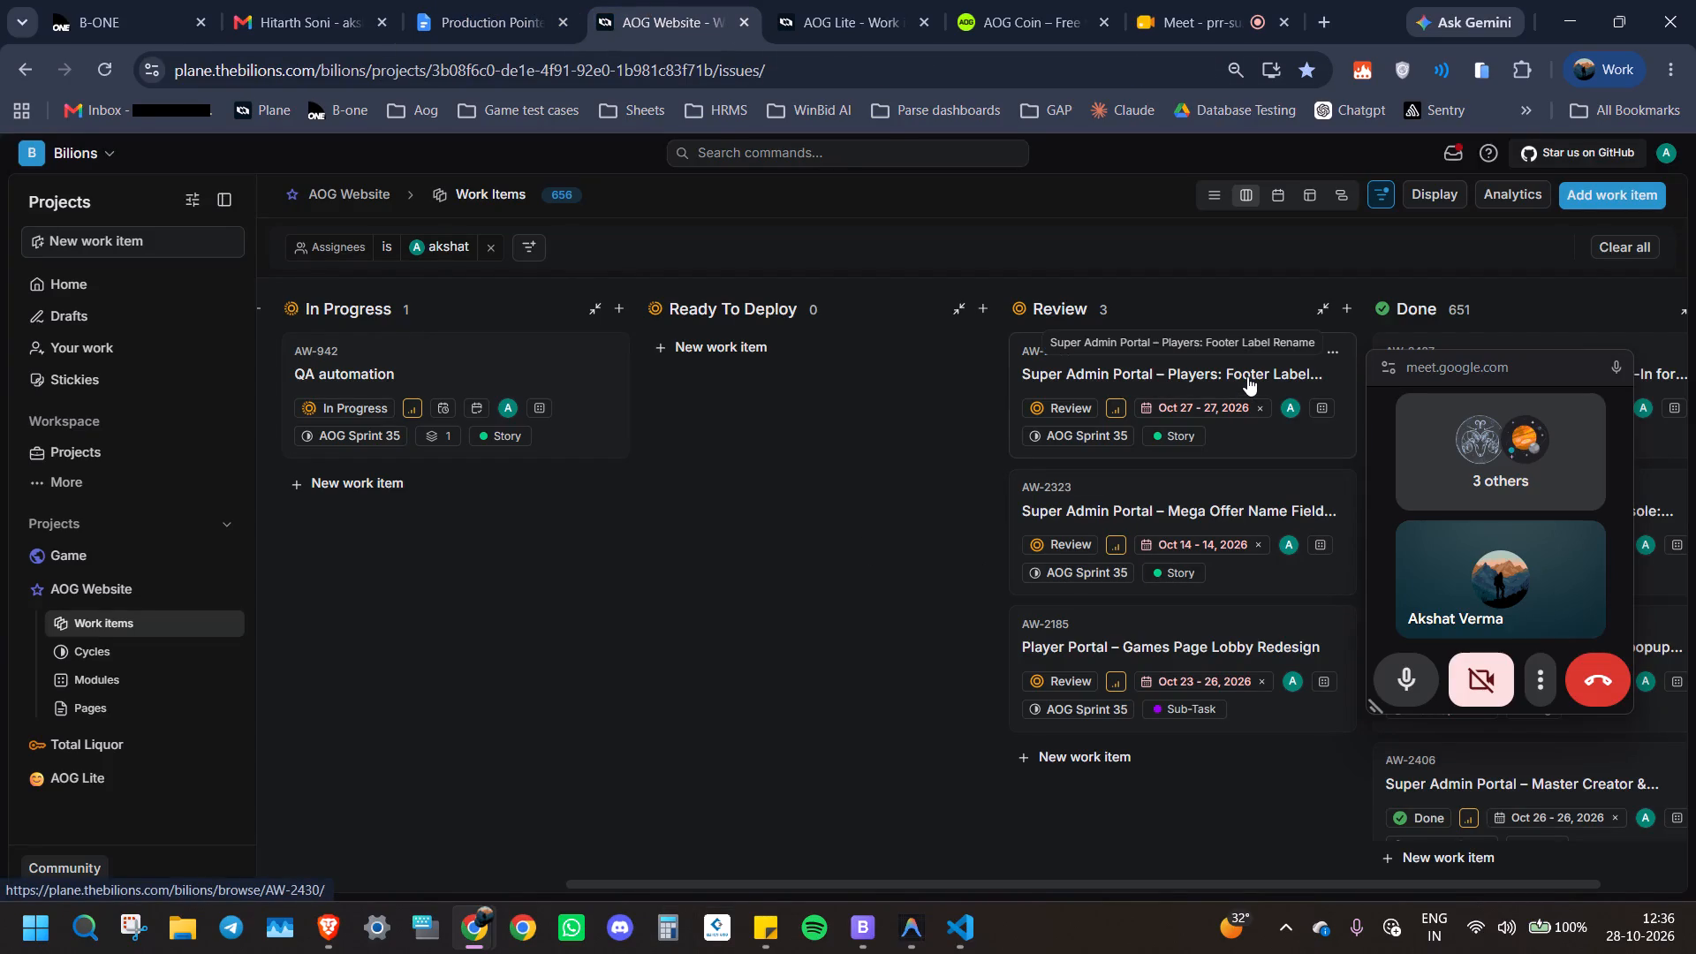
click(1158, 640)
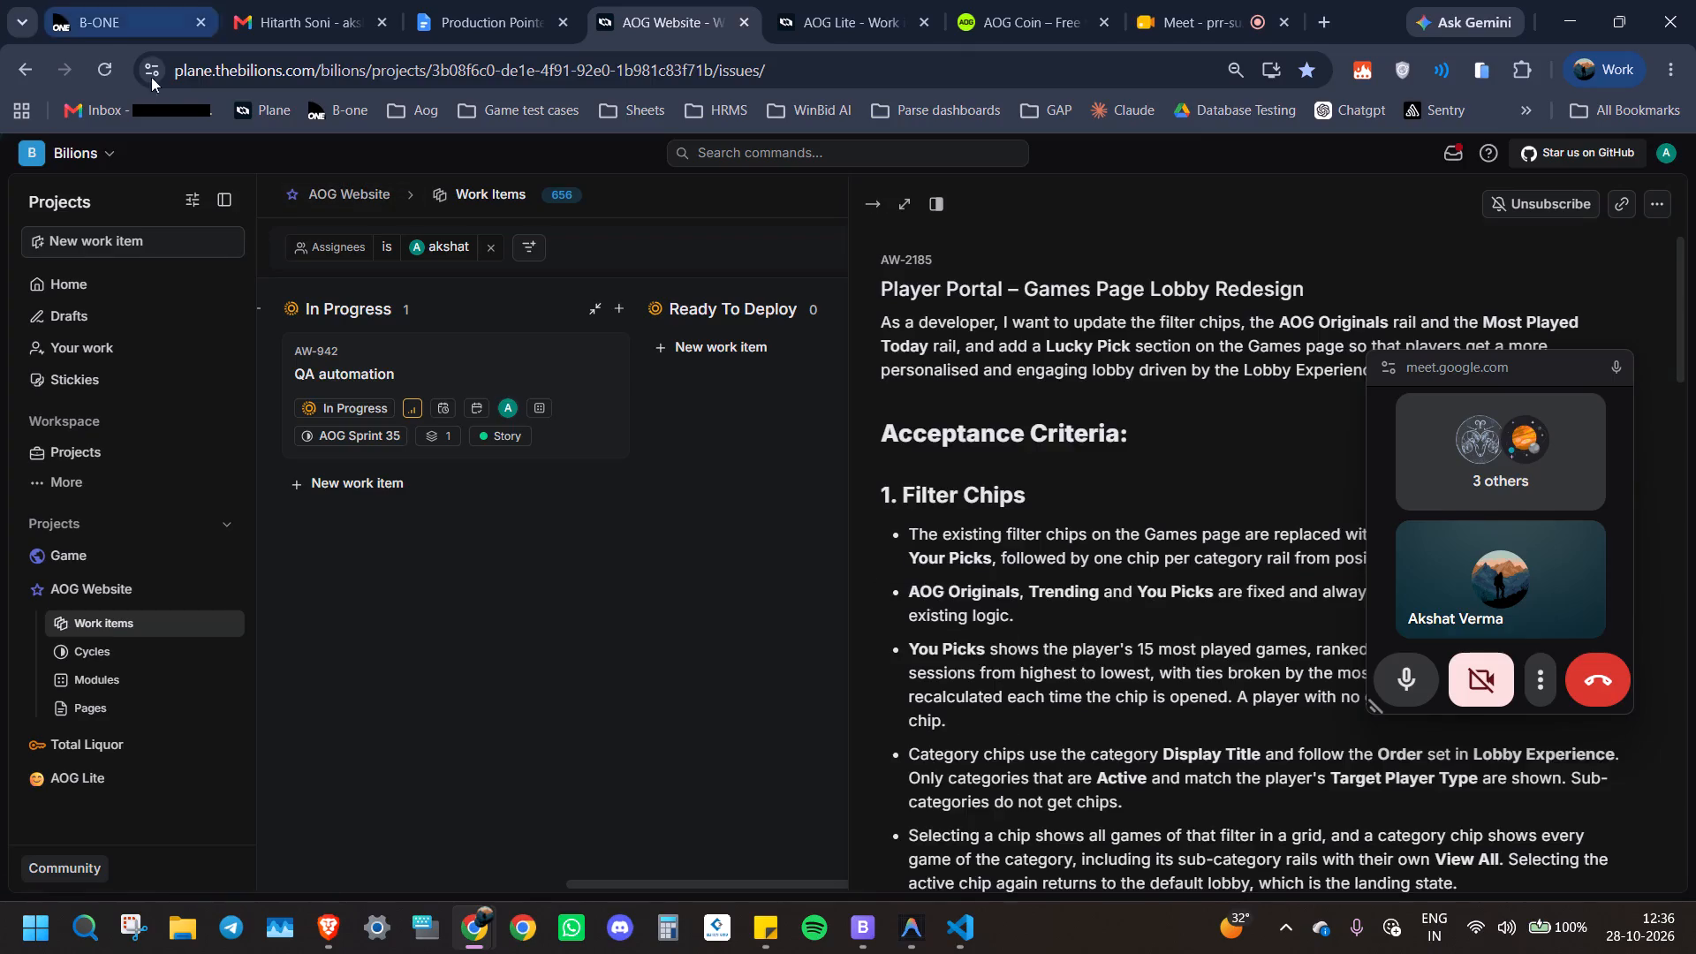
click(112, 79)
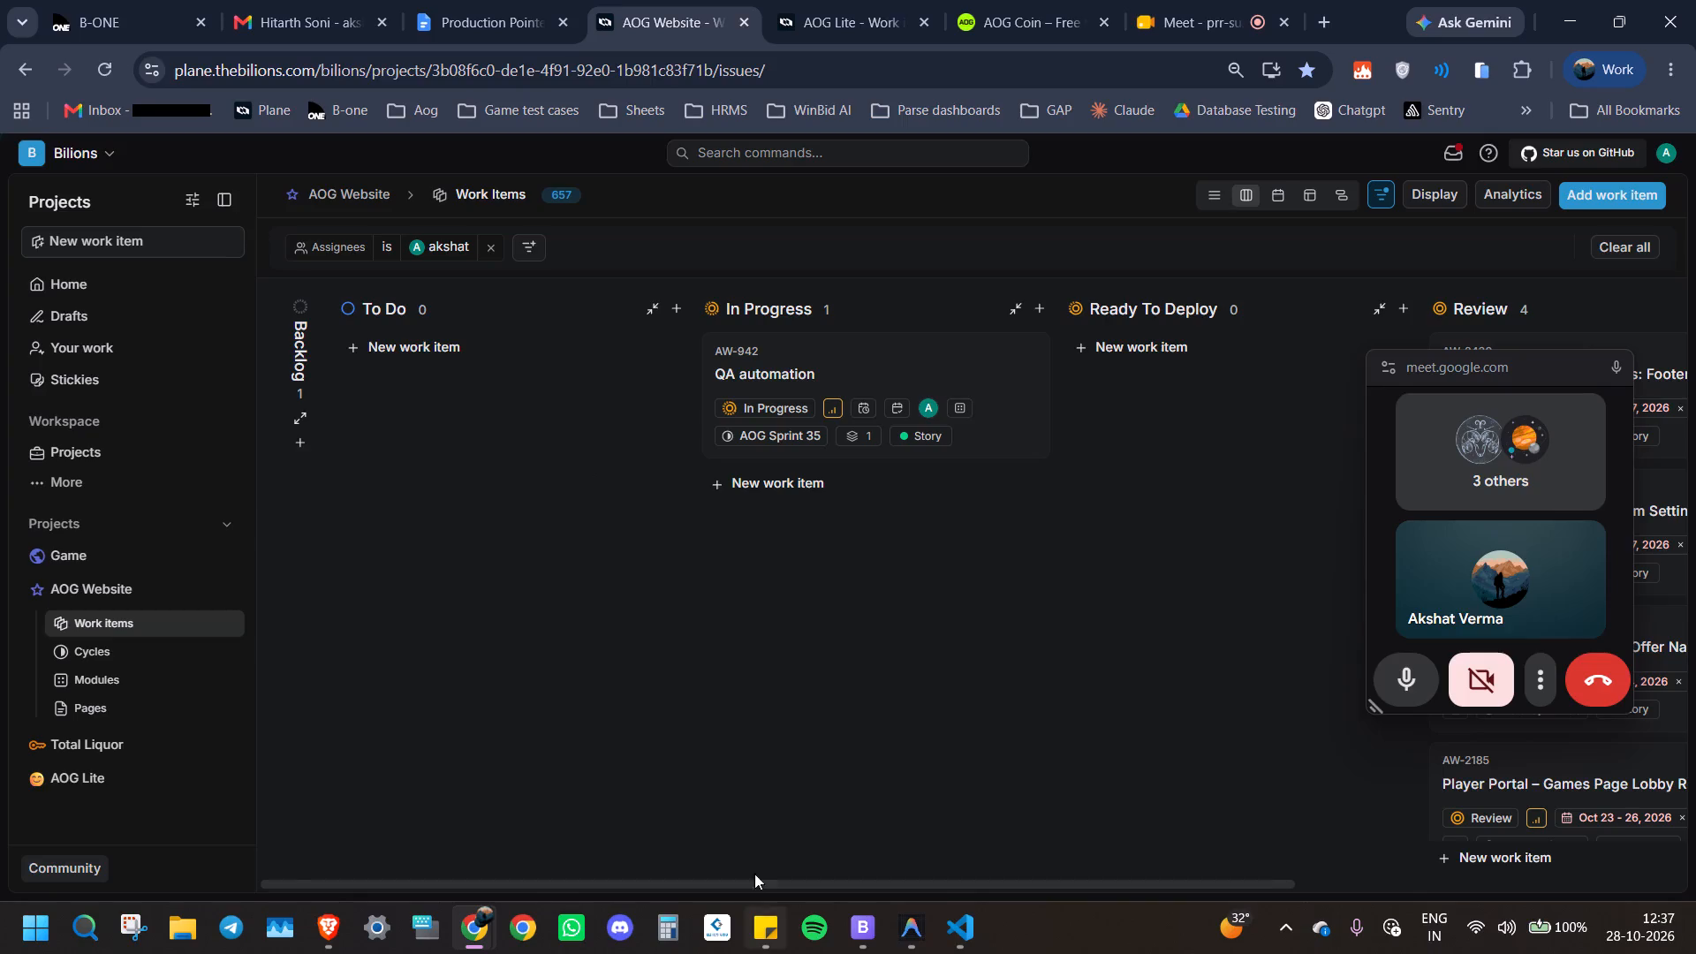
Examine the work items in the Review column of the AOG Website board, filtered to assignee akshat.
drag(732, 882, 1155, 948)
scroll(1089, 787, down, 2)
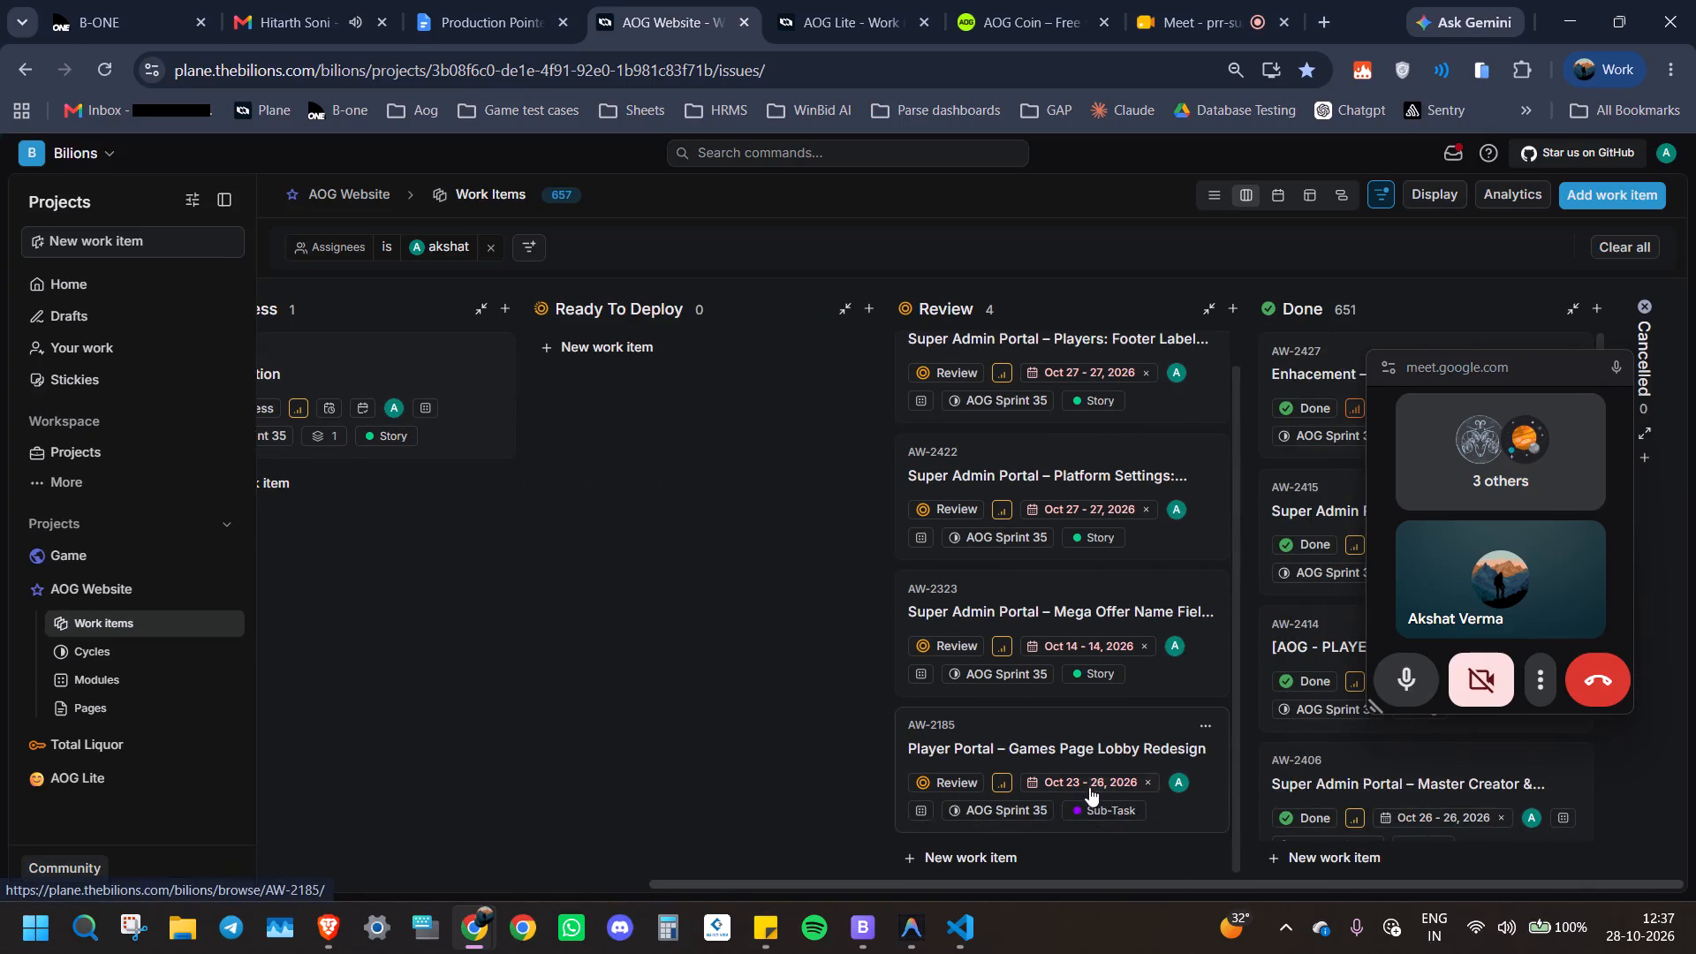
scroll(1089, 787, up, 2)
scroll(1089, 787, down, 3)
scroll(1089, 787, up, 1)
scroll(1089, 787, down, 1)
scroll(1089, 787, up, 2)
scroll(1089, 787, down, 2)
scroll(1089, 787, up, 2)
scroll(1089, 787, down, 1)
scroll(1089, 787, up, 2)
scroll(1089, 787, down, 1)
scroll(1089, 787, up, 2)
scroll(1089, 787, down, 2)
scroll(1089, 787, up, 1)
scroll(1089, 787, down, 2)
scroll(1089, 787, up, 1)
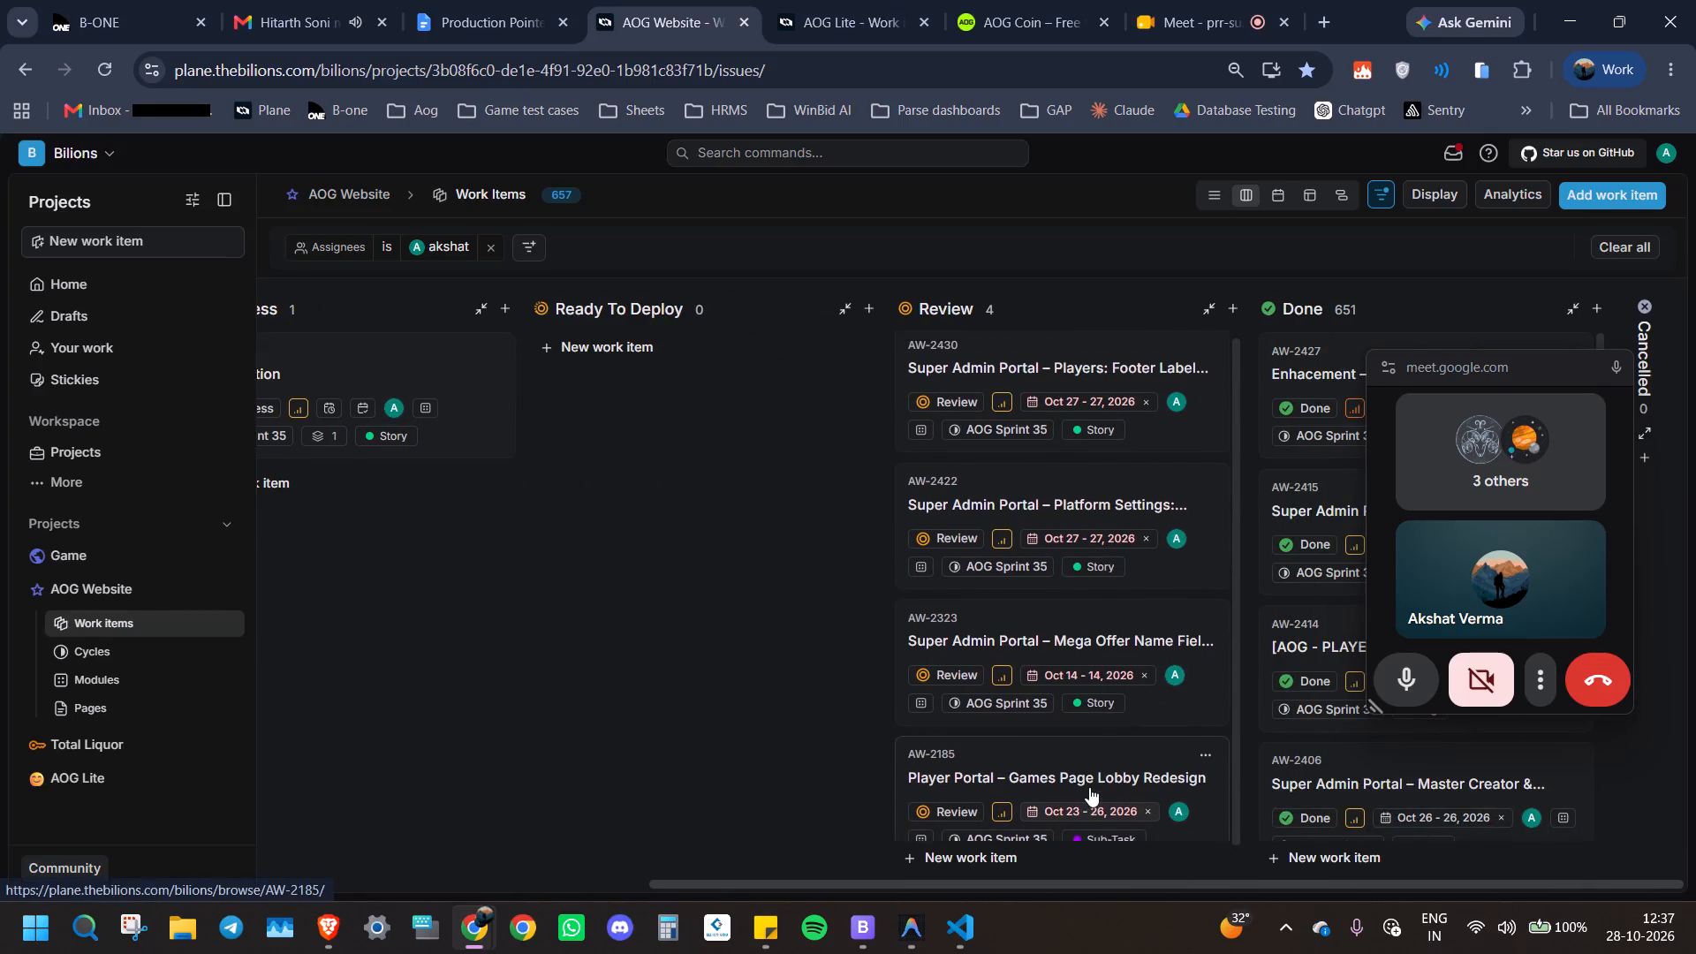
scroll(1089, 787, up, 3)
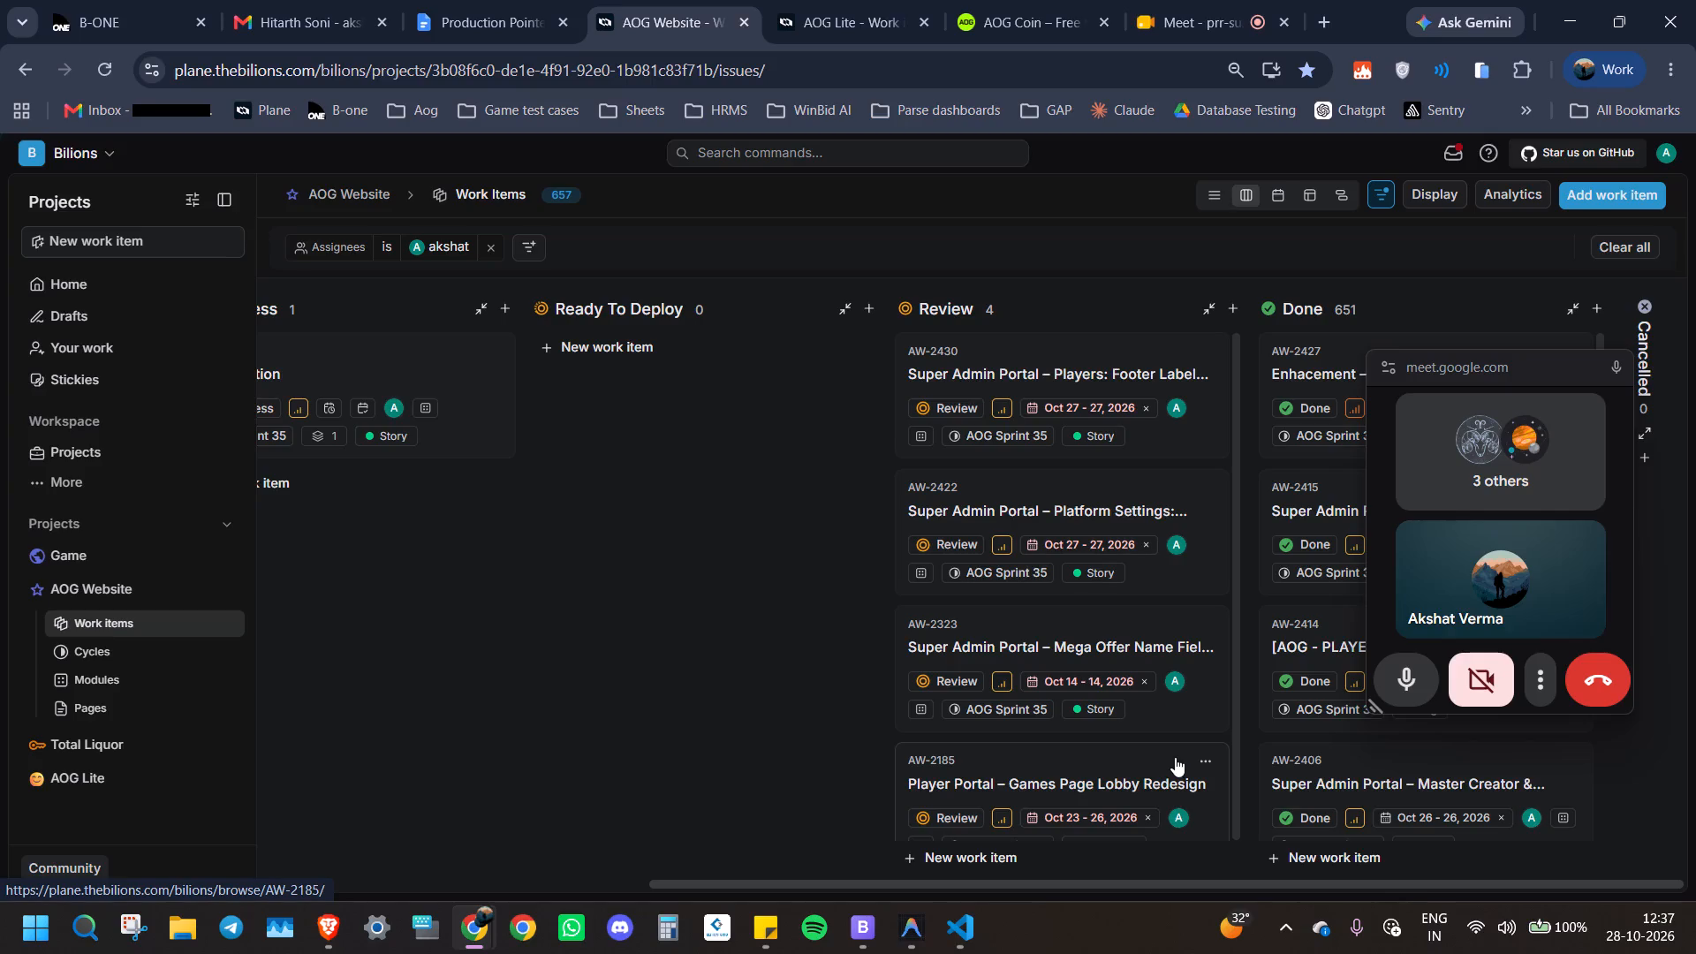
scroll(1135, 744, down, 2)
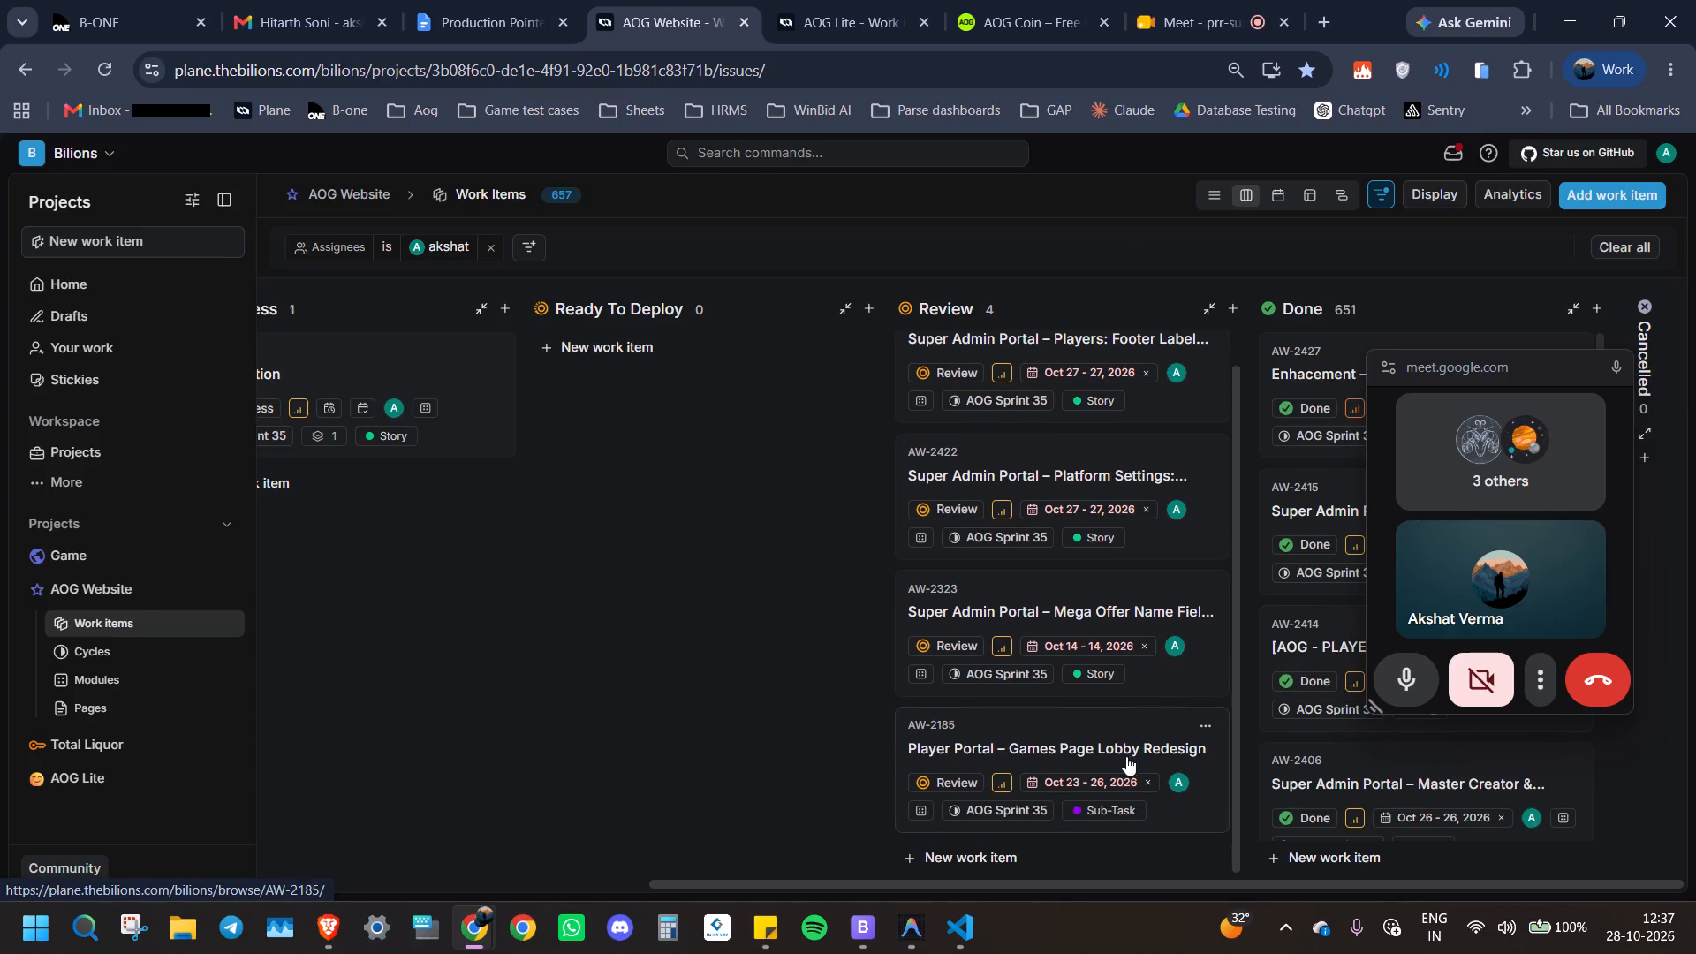
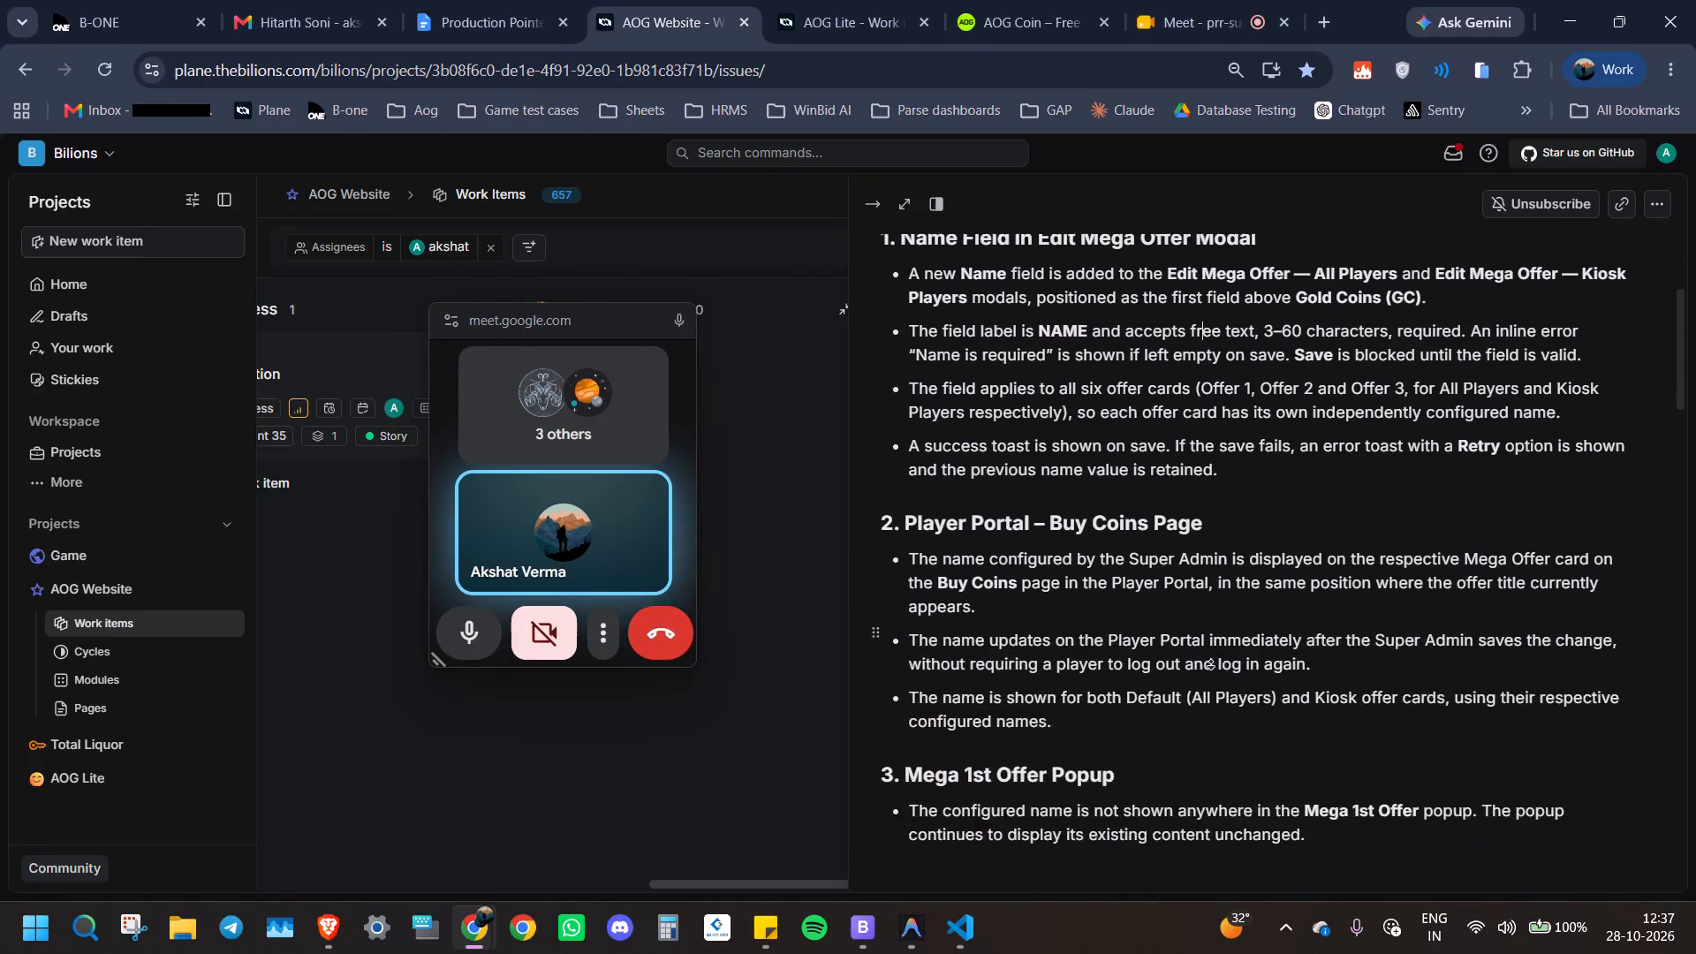
Read the Mega Offer requirements in the open work item, from the Name field through the Tag / Badge field and consistency rules.
click(1211, 662)
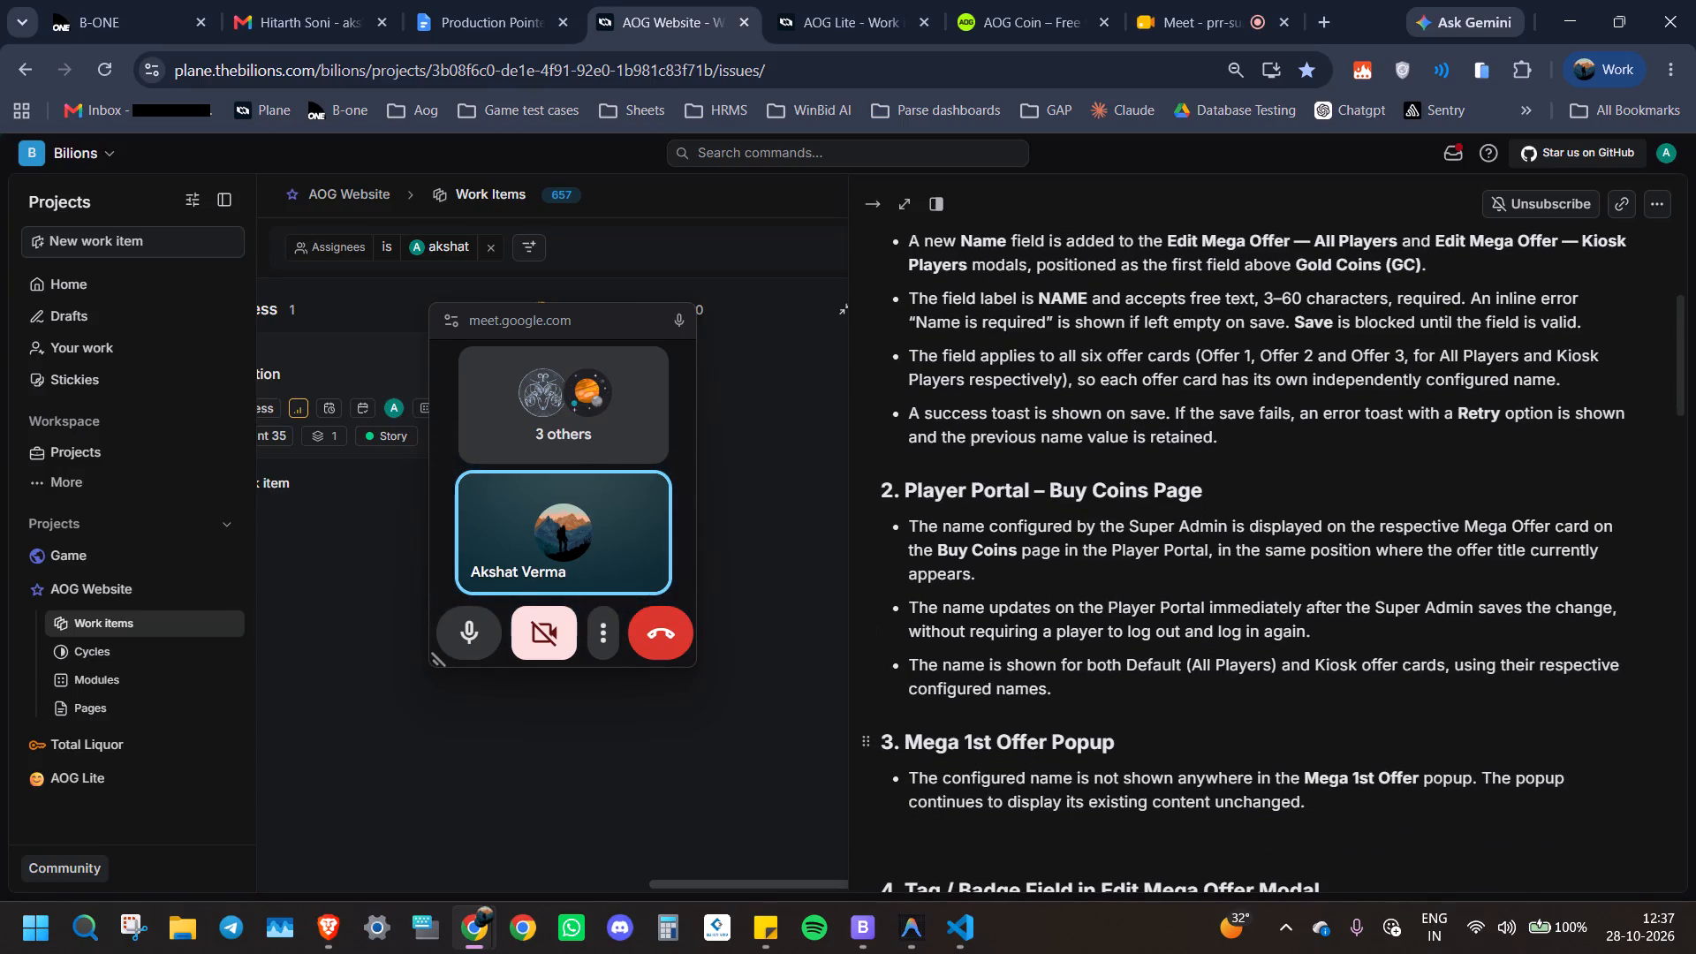
scroll(1245, 679, down, 1)
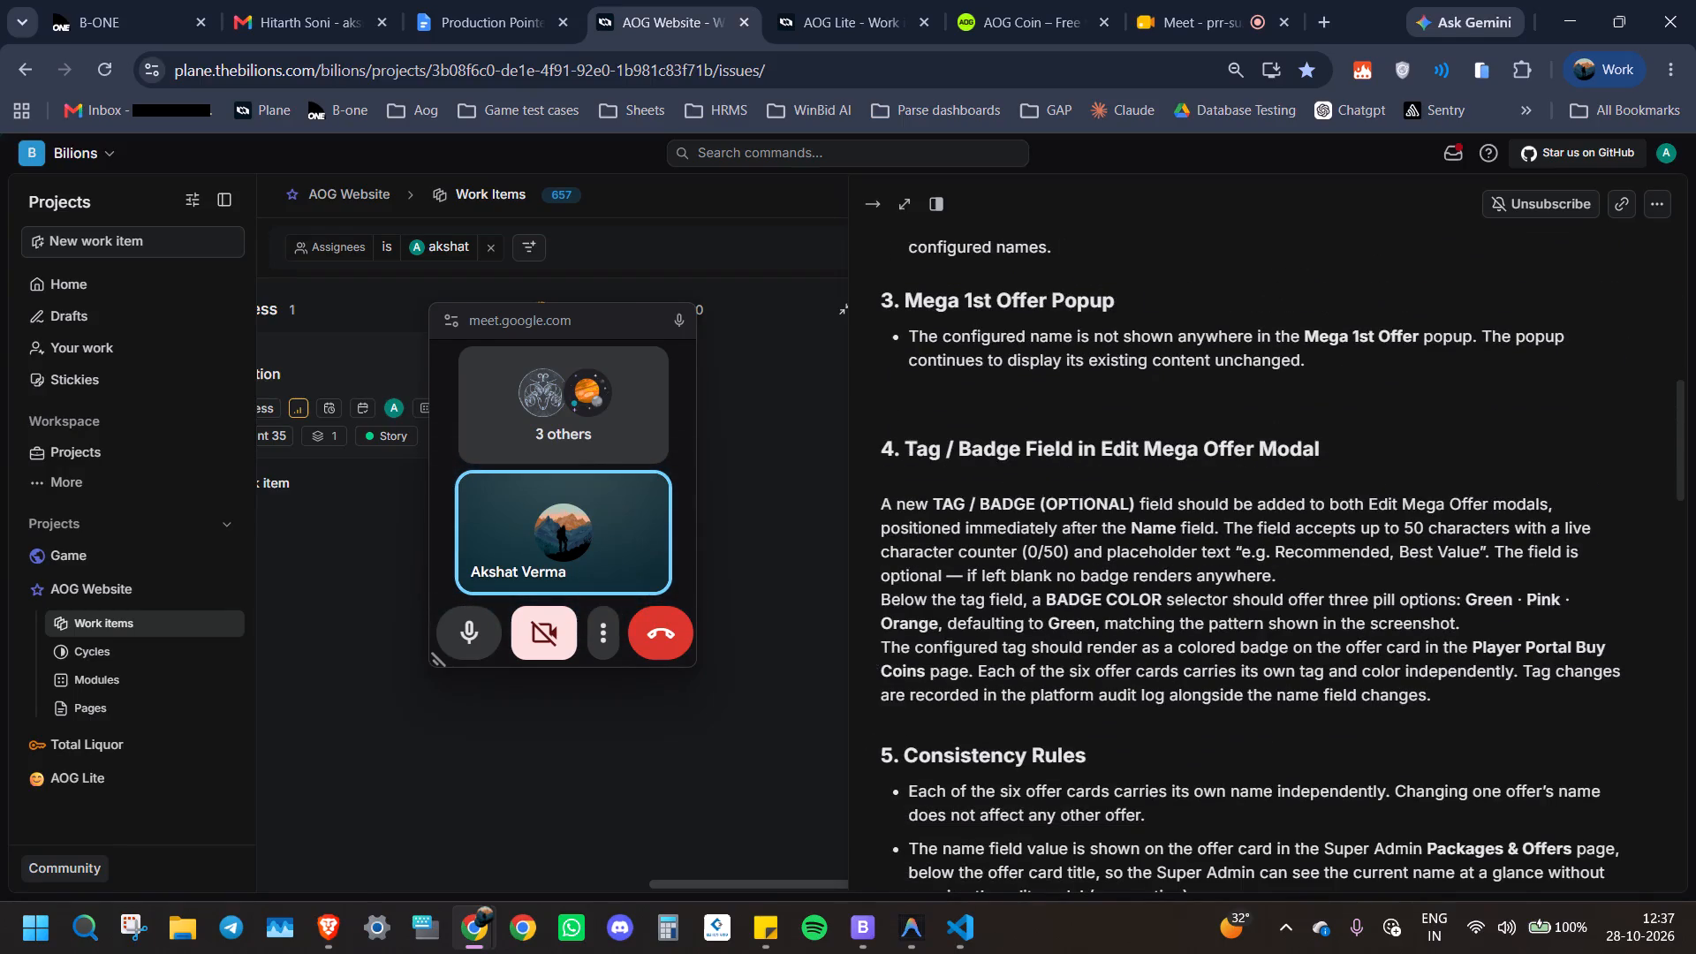
scroll(1245, 679, down, 1)
scroll(1241, 686, up, 7)
Switch to the AOG Coin site at aogcoin.club and select its web address.
click(980, 0)
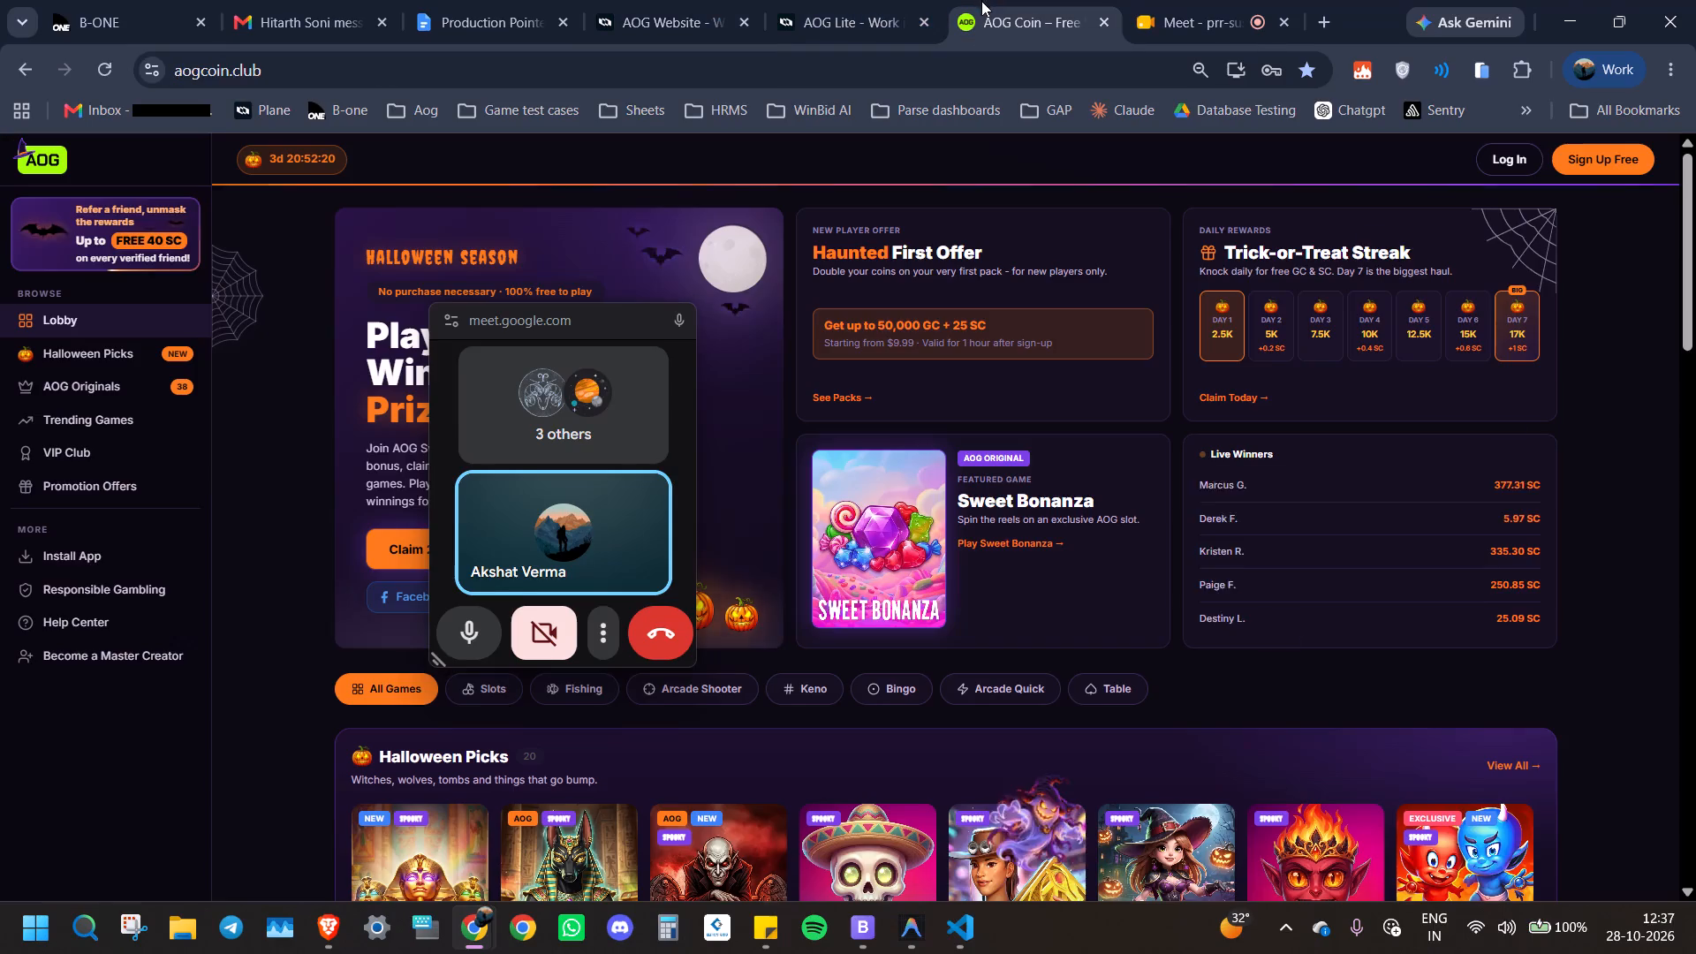
click(1109, 72)
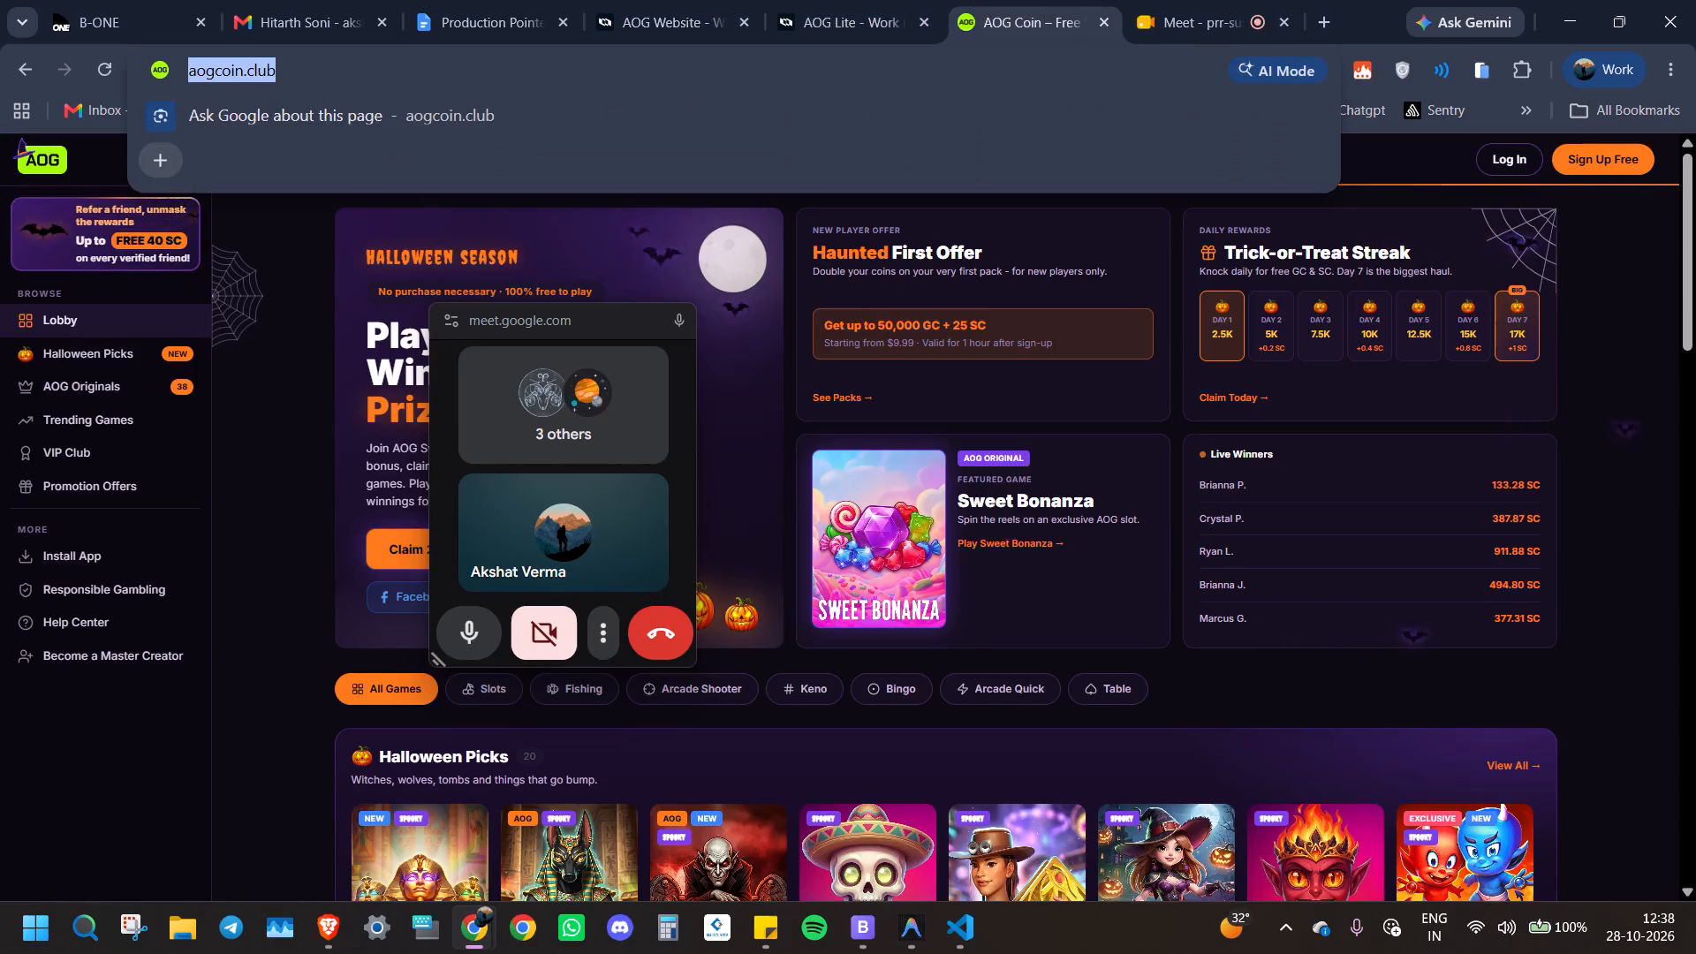
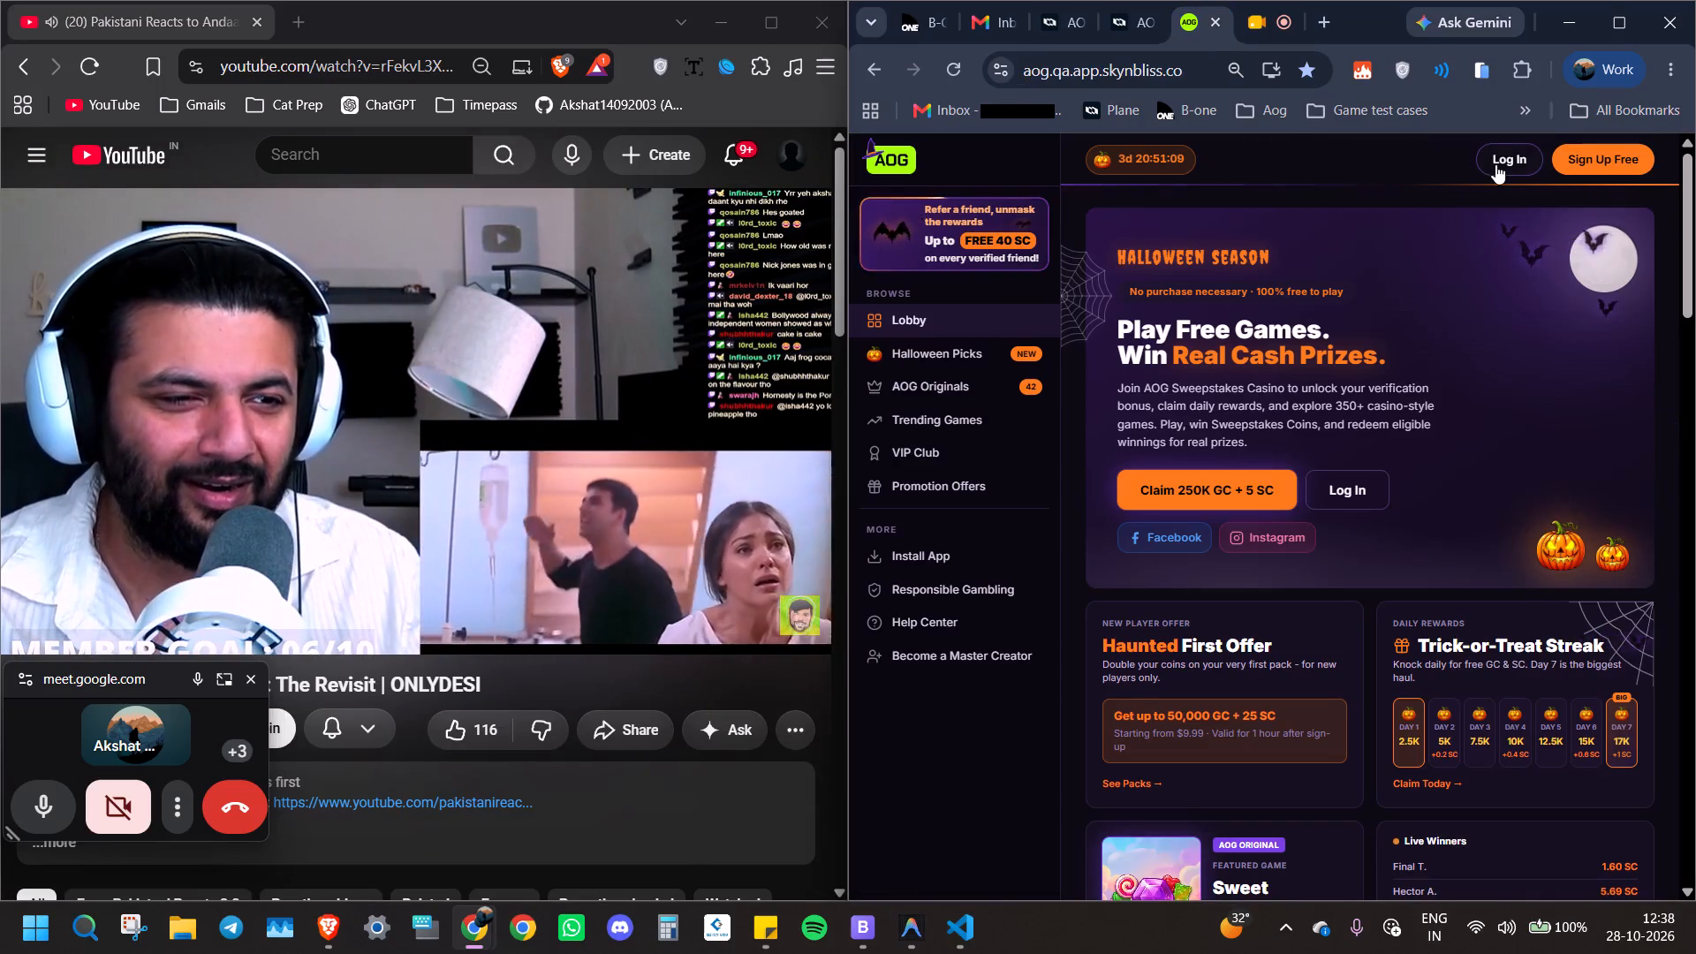
Log in to the AOG QA site with the prefilled super admin credentials.
click(1495, 164)
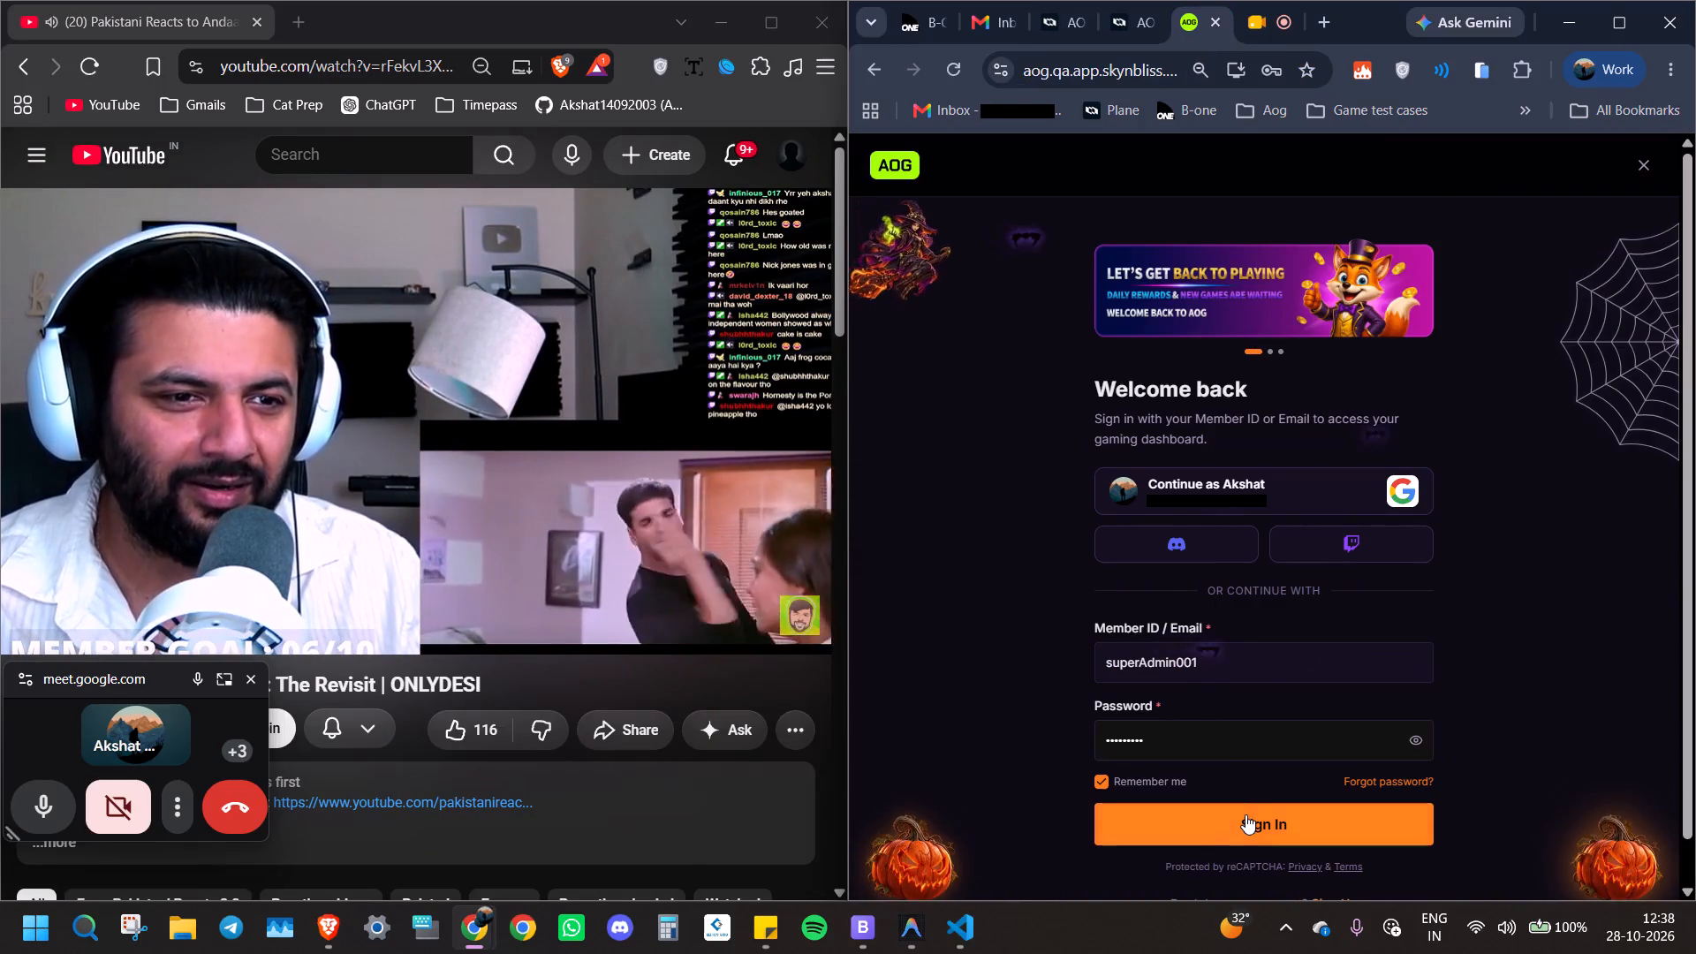
click(1245, 814)
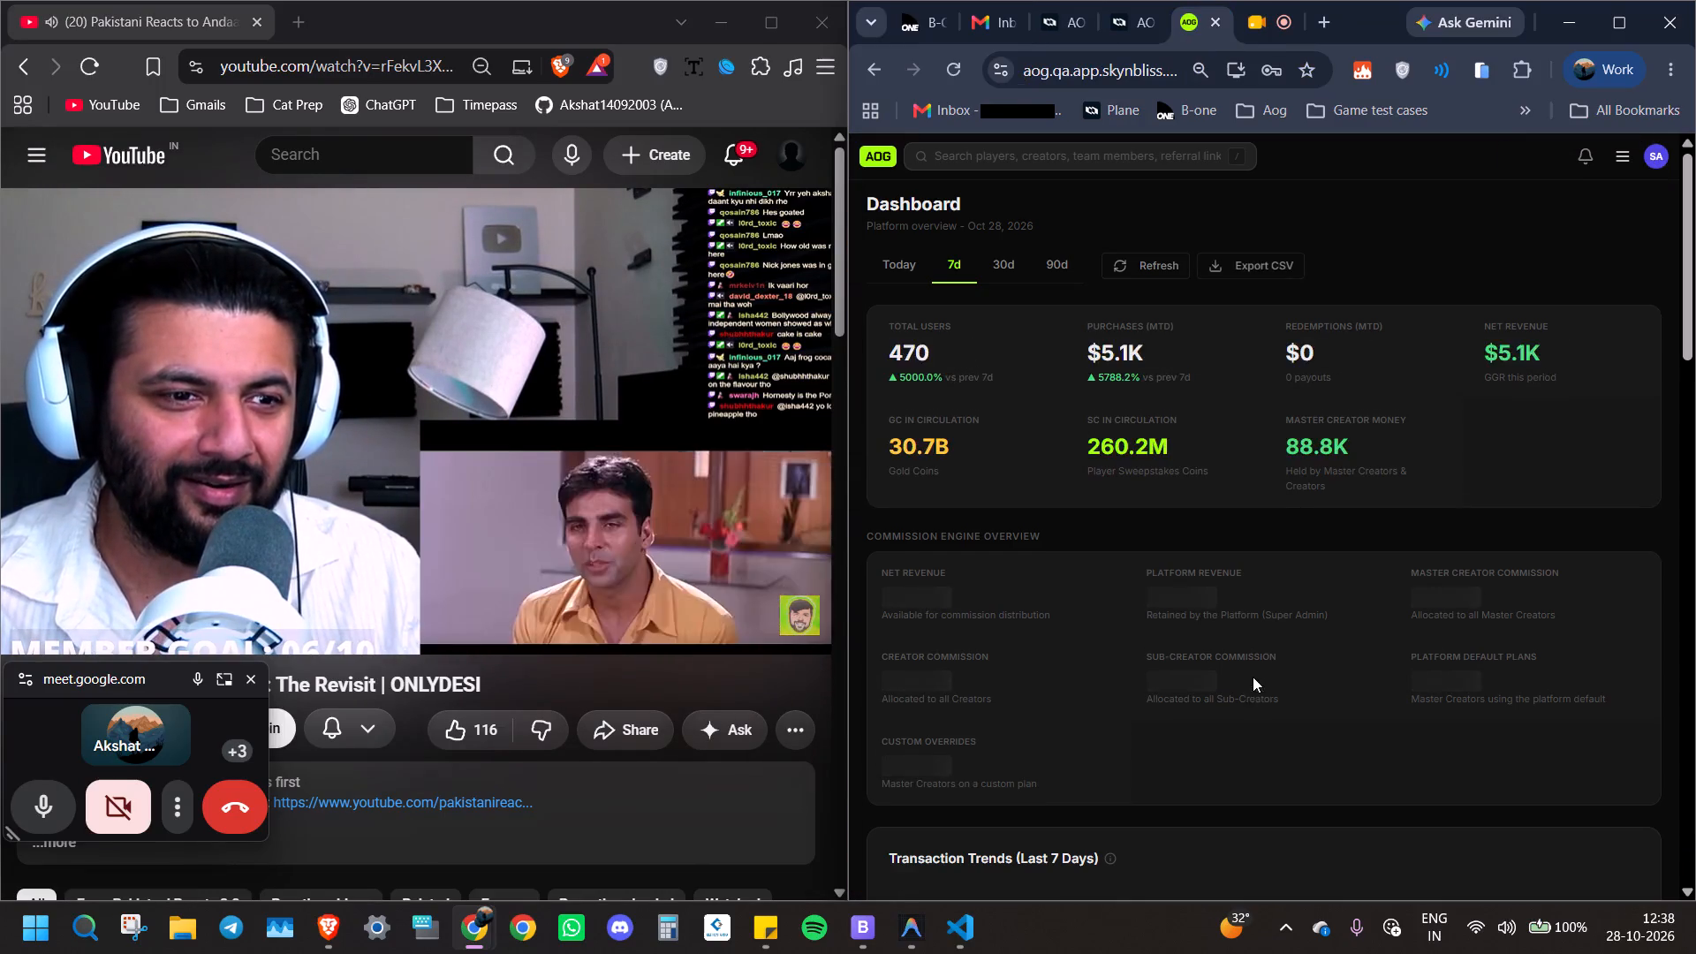
Reload the AOG admin dashboard without cached data and open its navigation.
click(1362, 541)
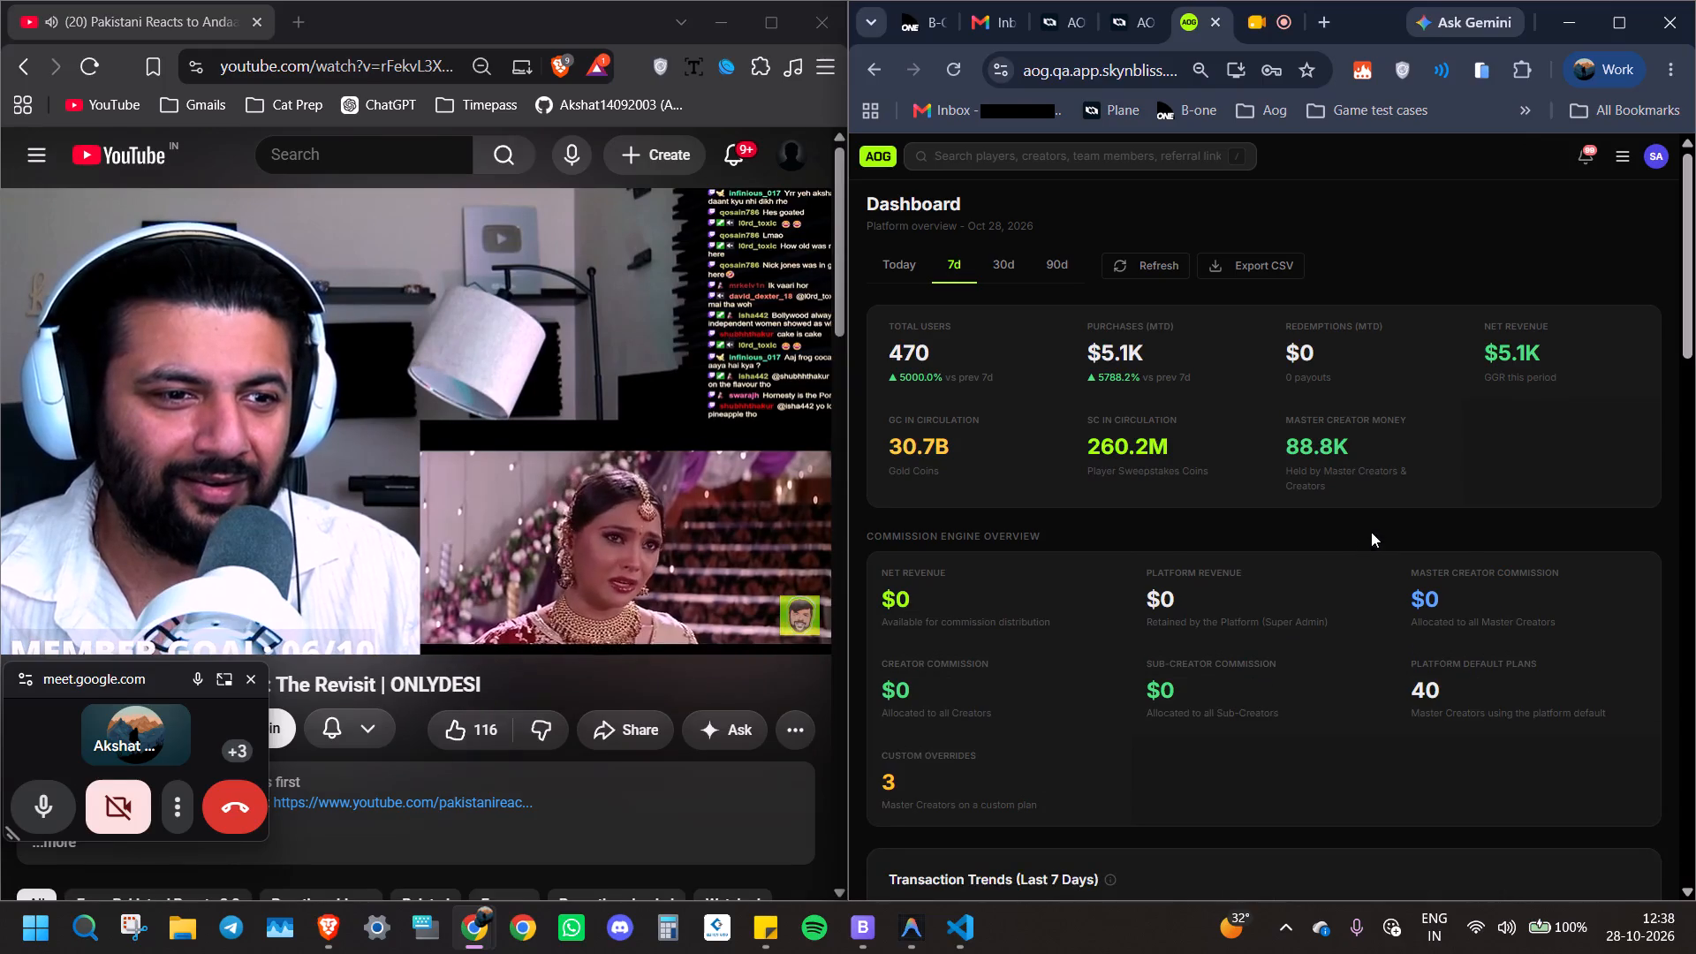
key(ctrl+shift+r)
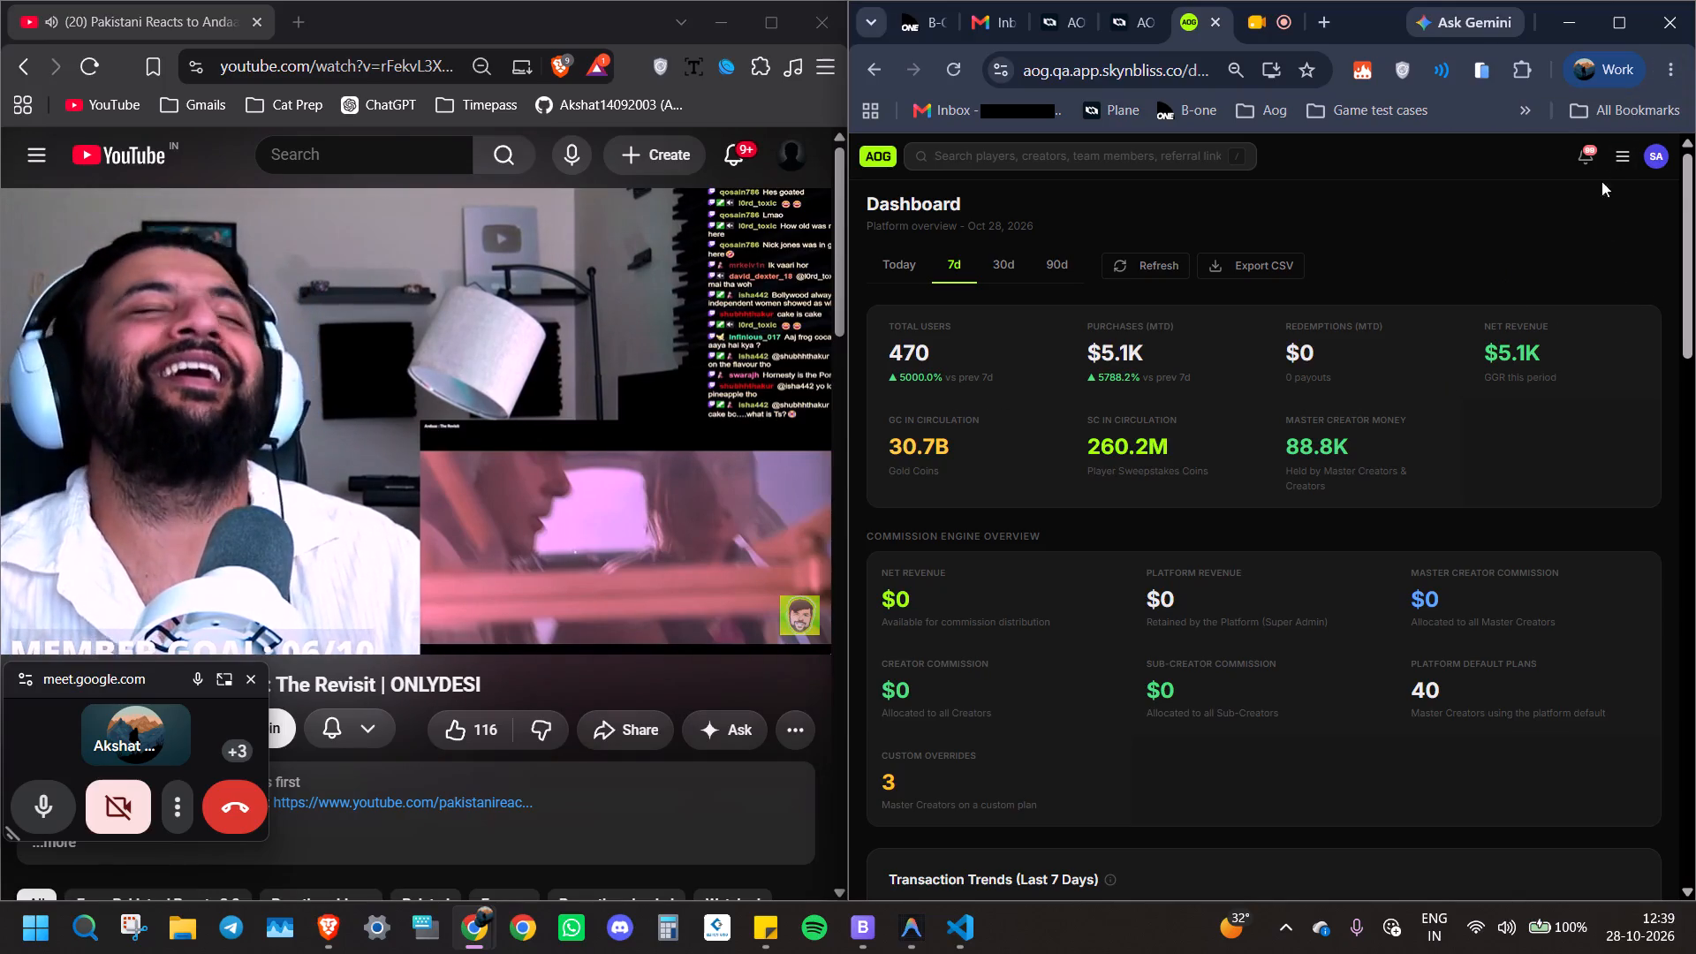
click(1623, 161)
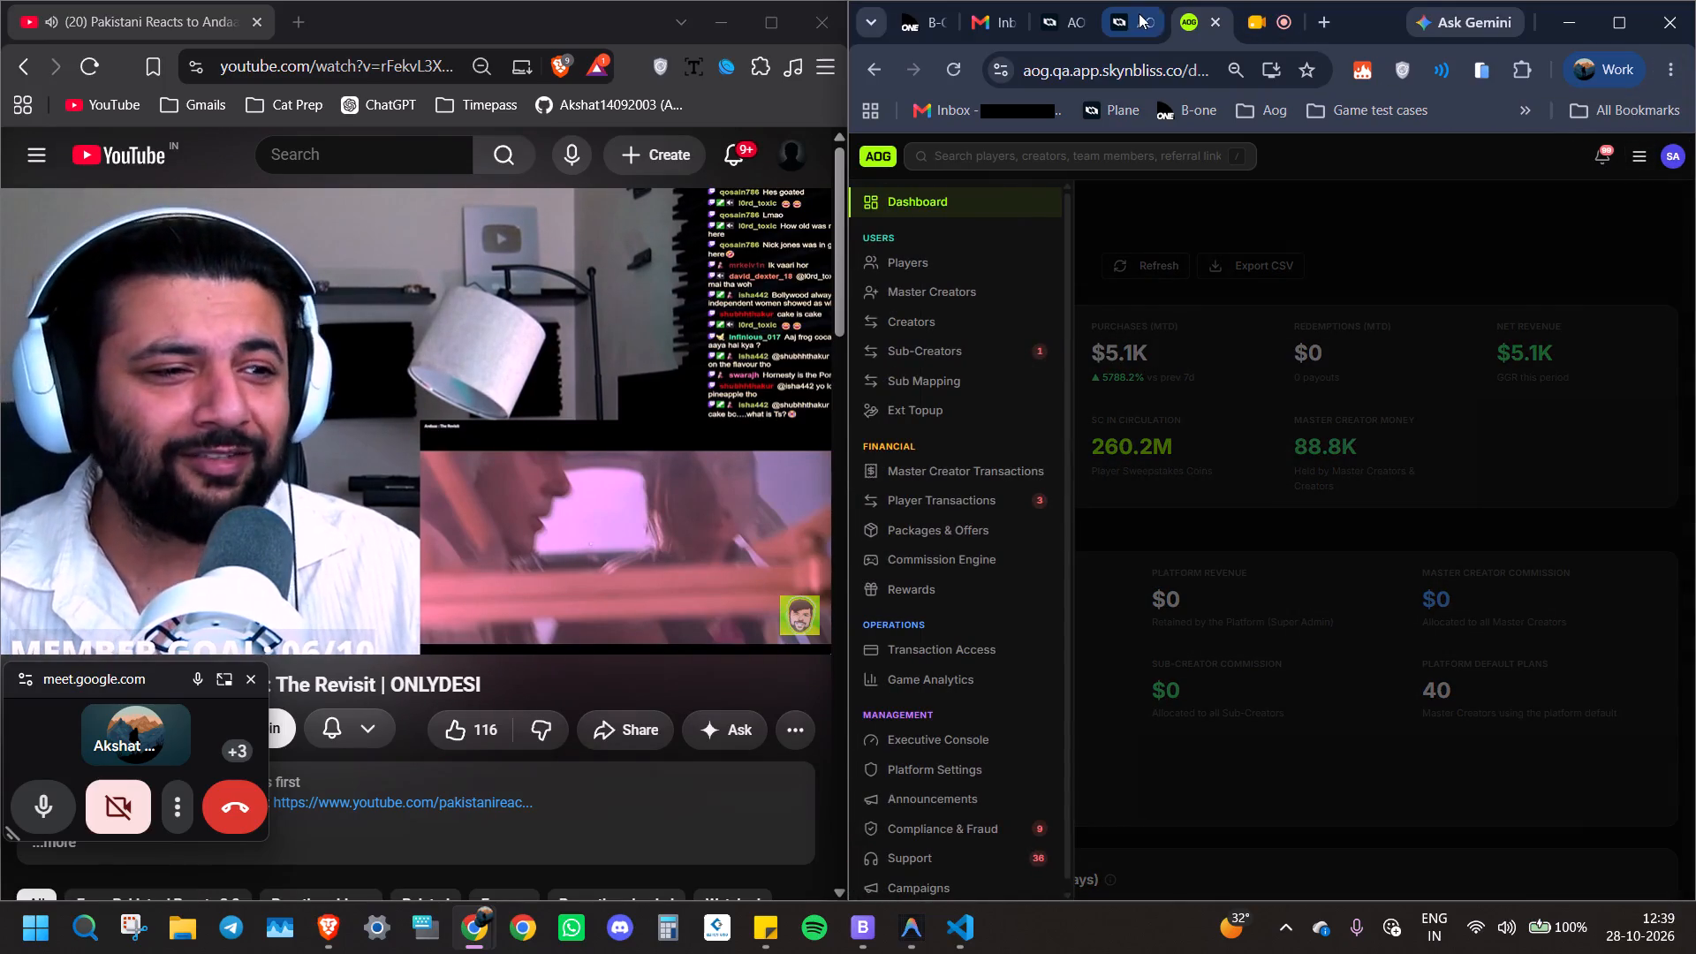
Close the AOG Lite work item tab and bring up the AW-2323 story "Super Admin Portal – Mega Offer".
click(1139, 13)
scroll(1621, 811, up, 5)
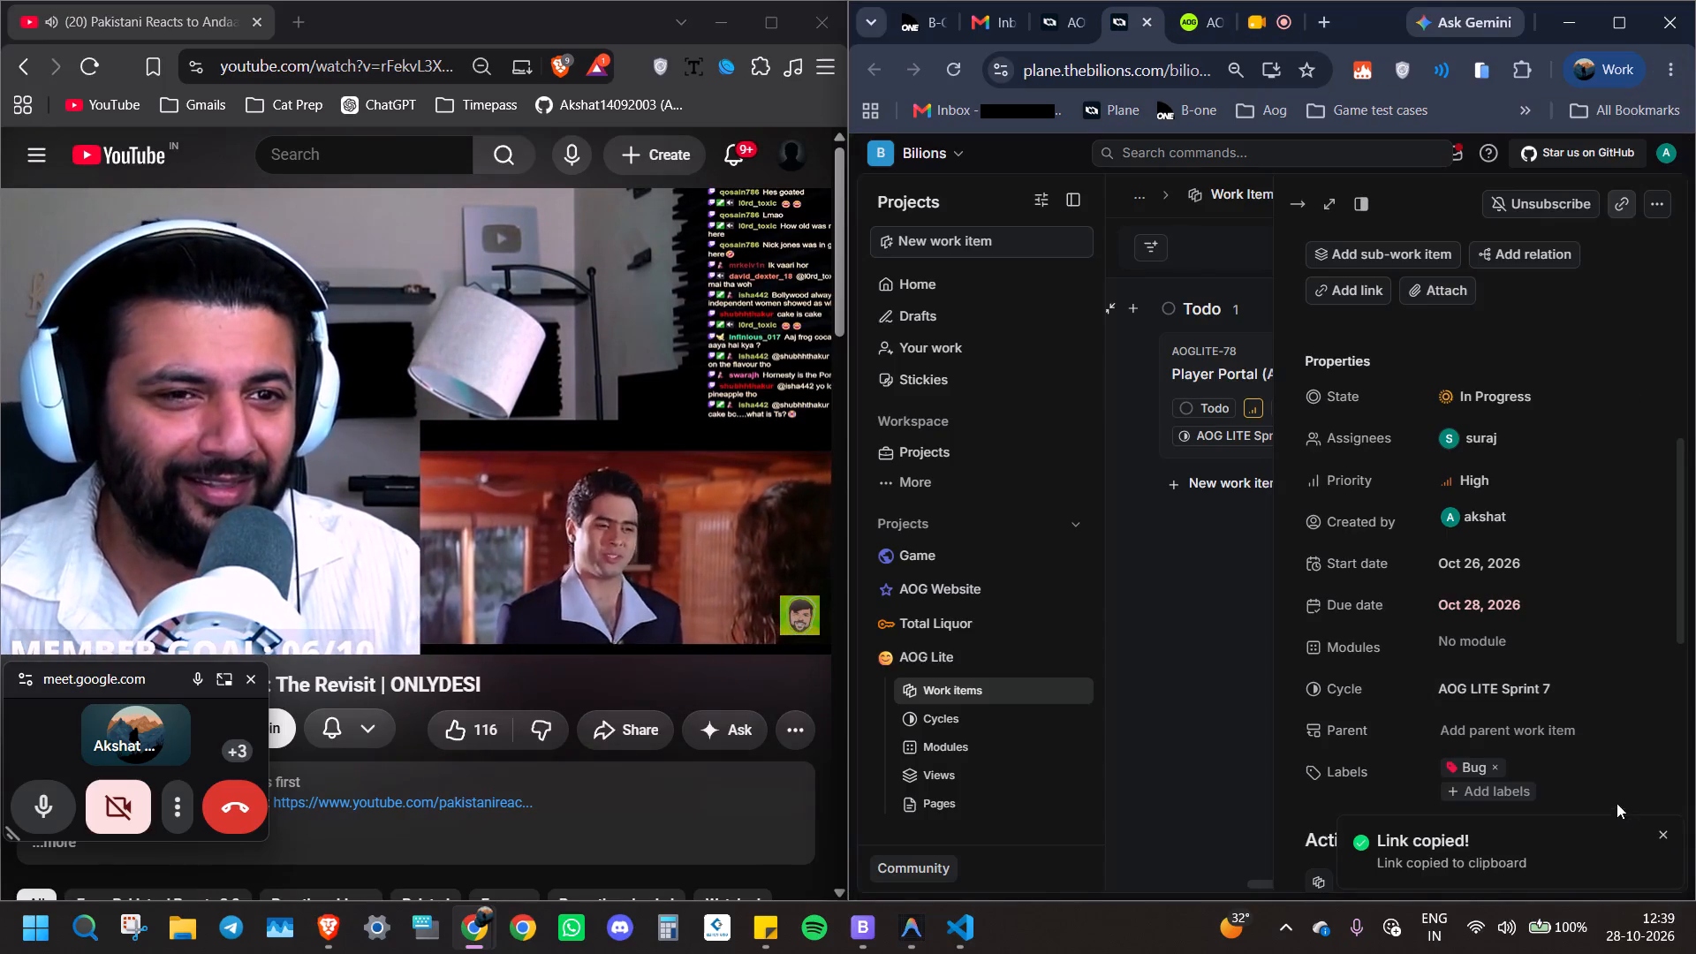
scroll(1616, 803, up, 1)
click(1147, 26)
click(1063, 23)
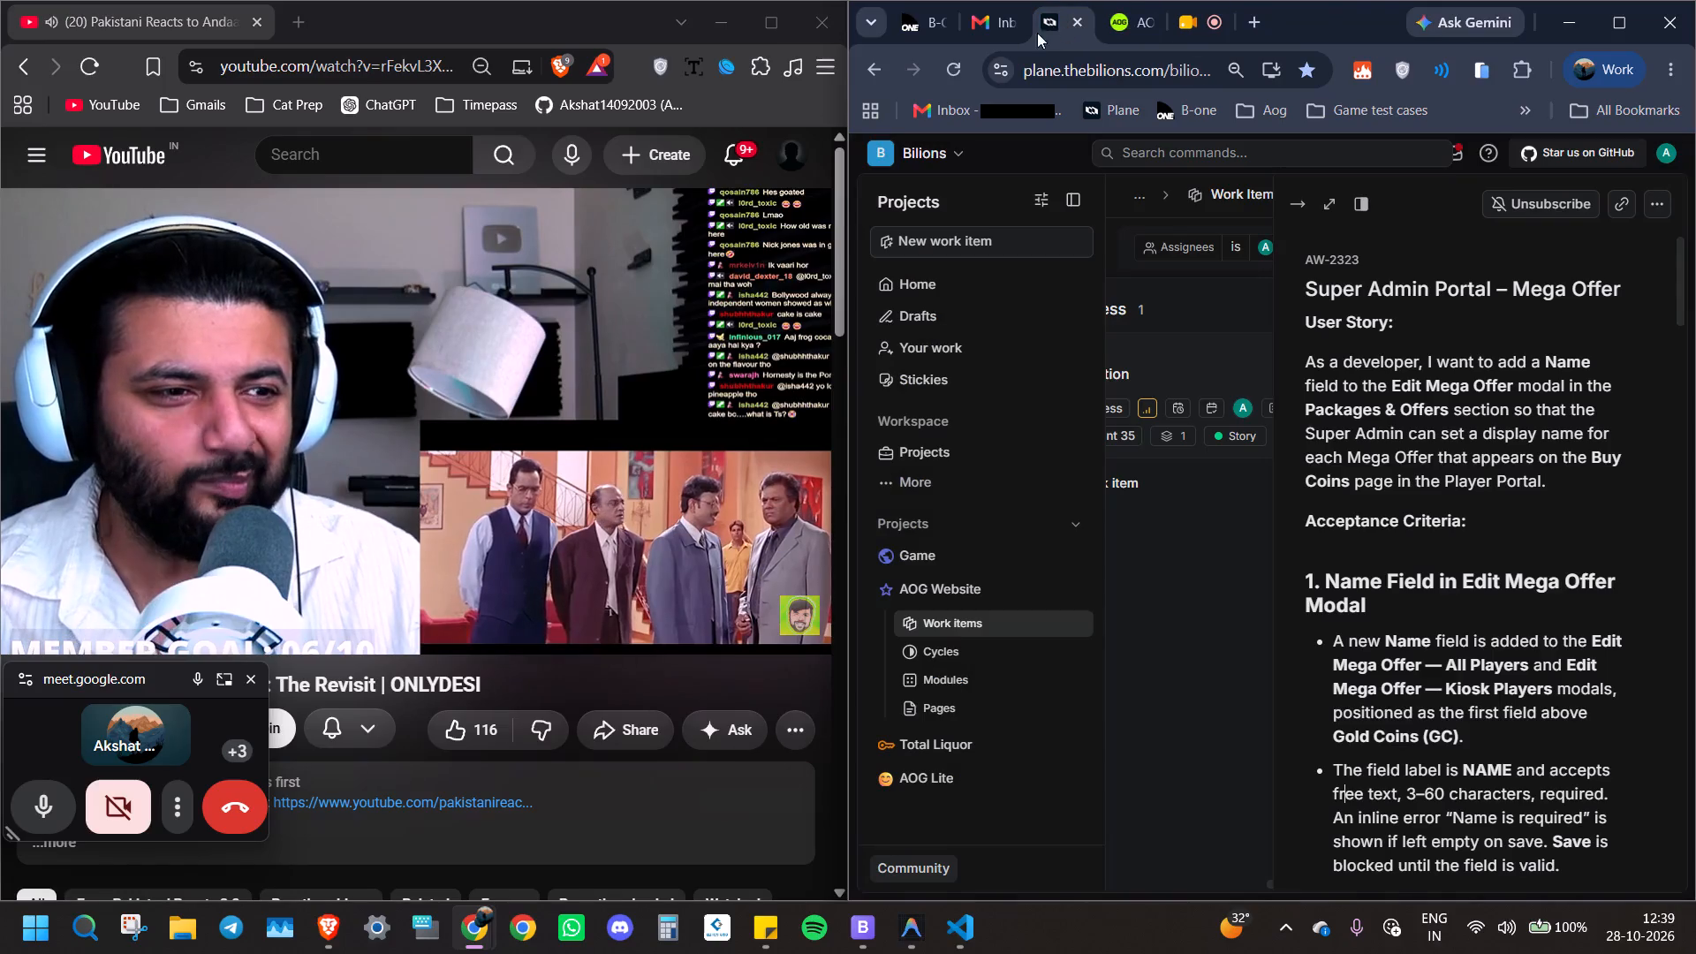
In the AOG admin portal, open the Mega Offer section of Packages & Offers and review its offer cards and recent setting changes.
click(1171, 35)
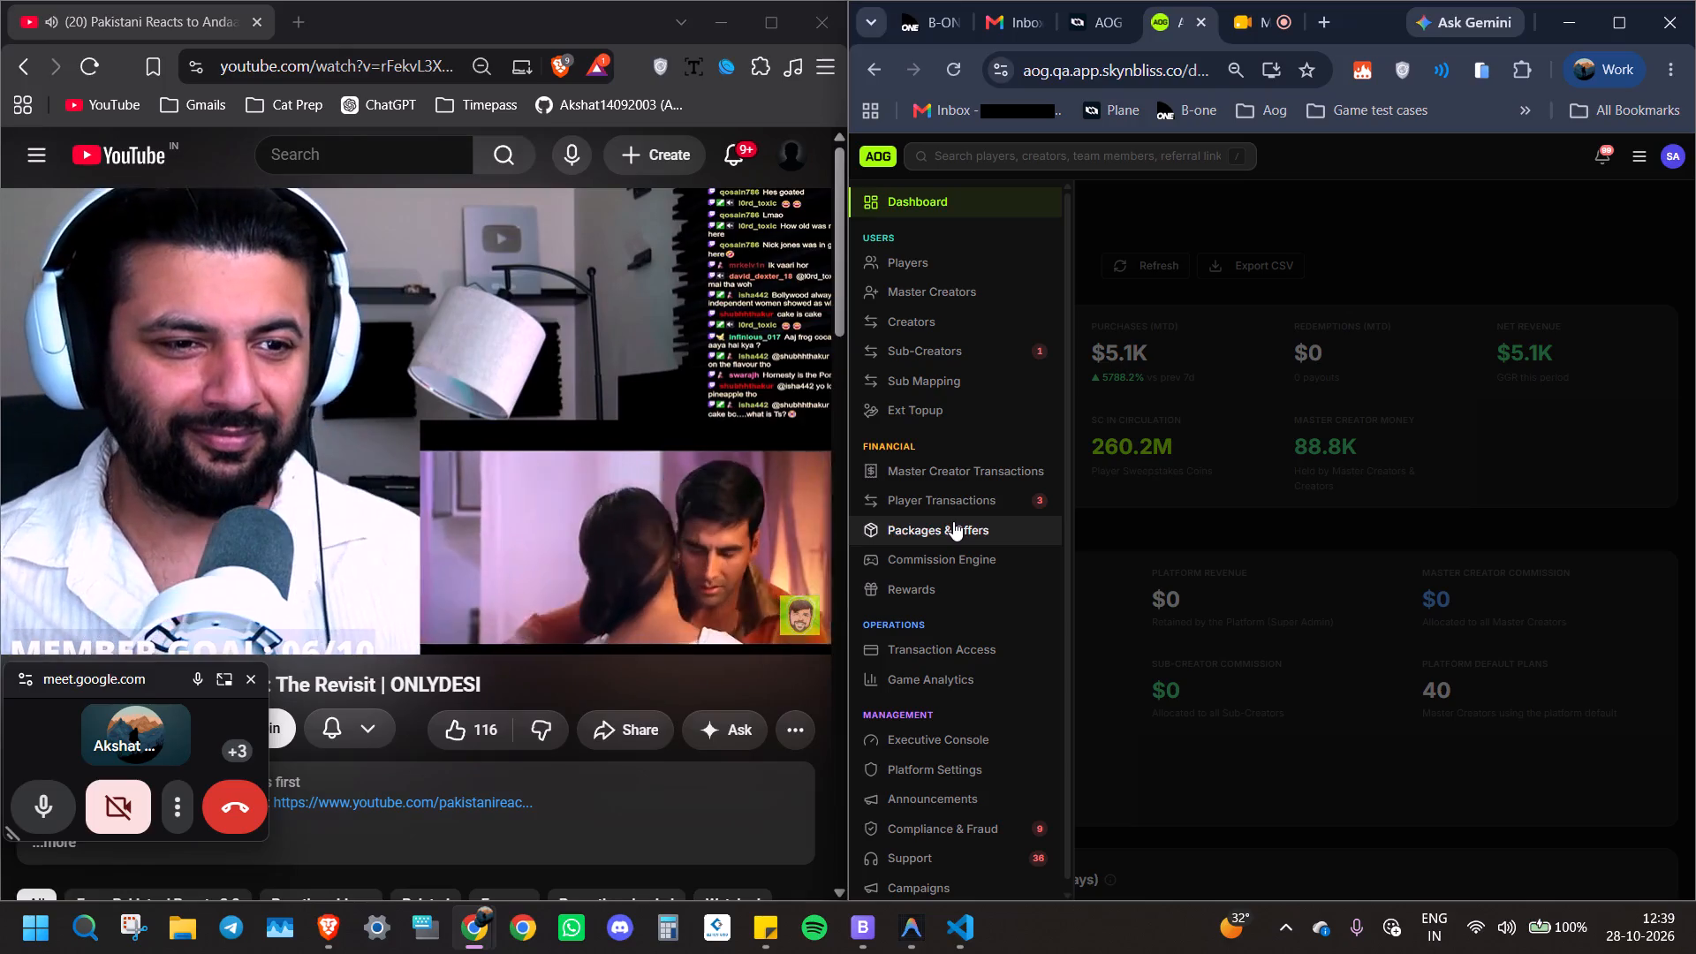
scroll(943, 517, down, 2)
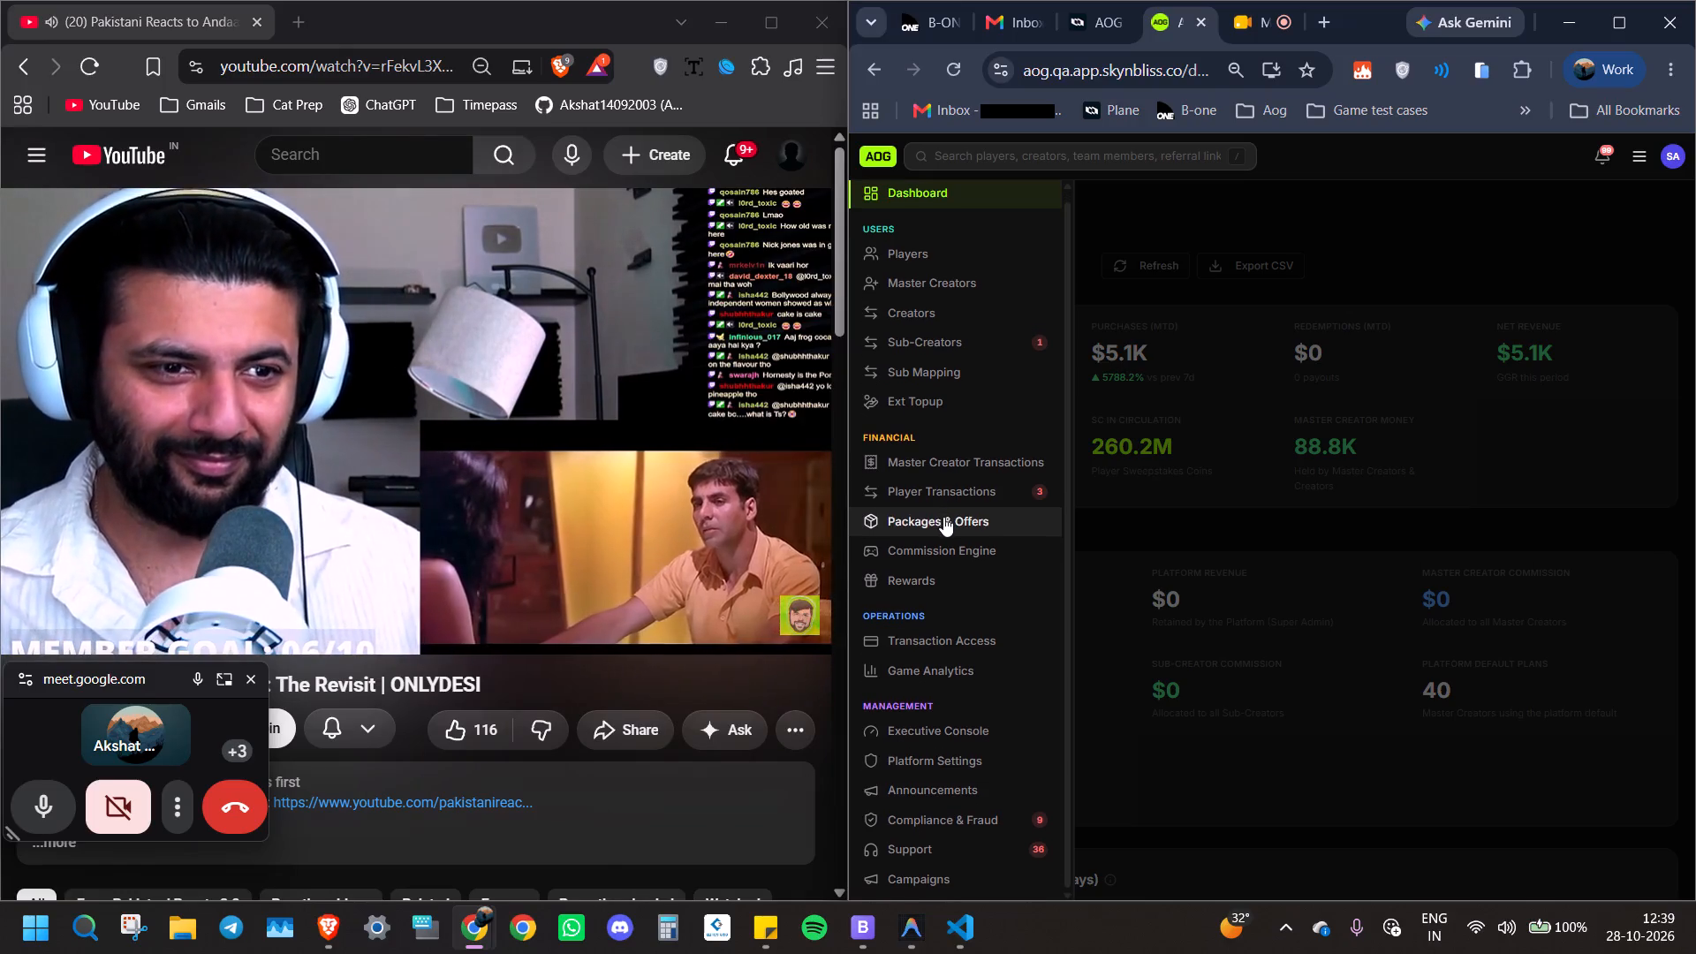
click(943, 517)
click(1108, 476)
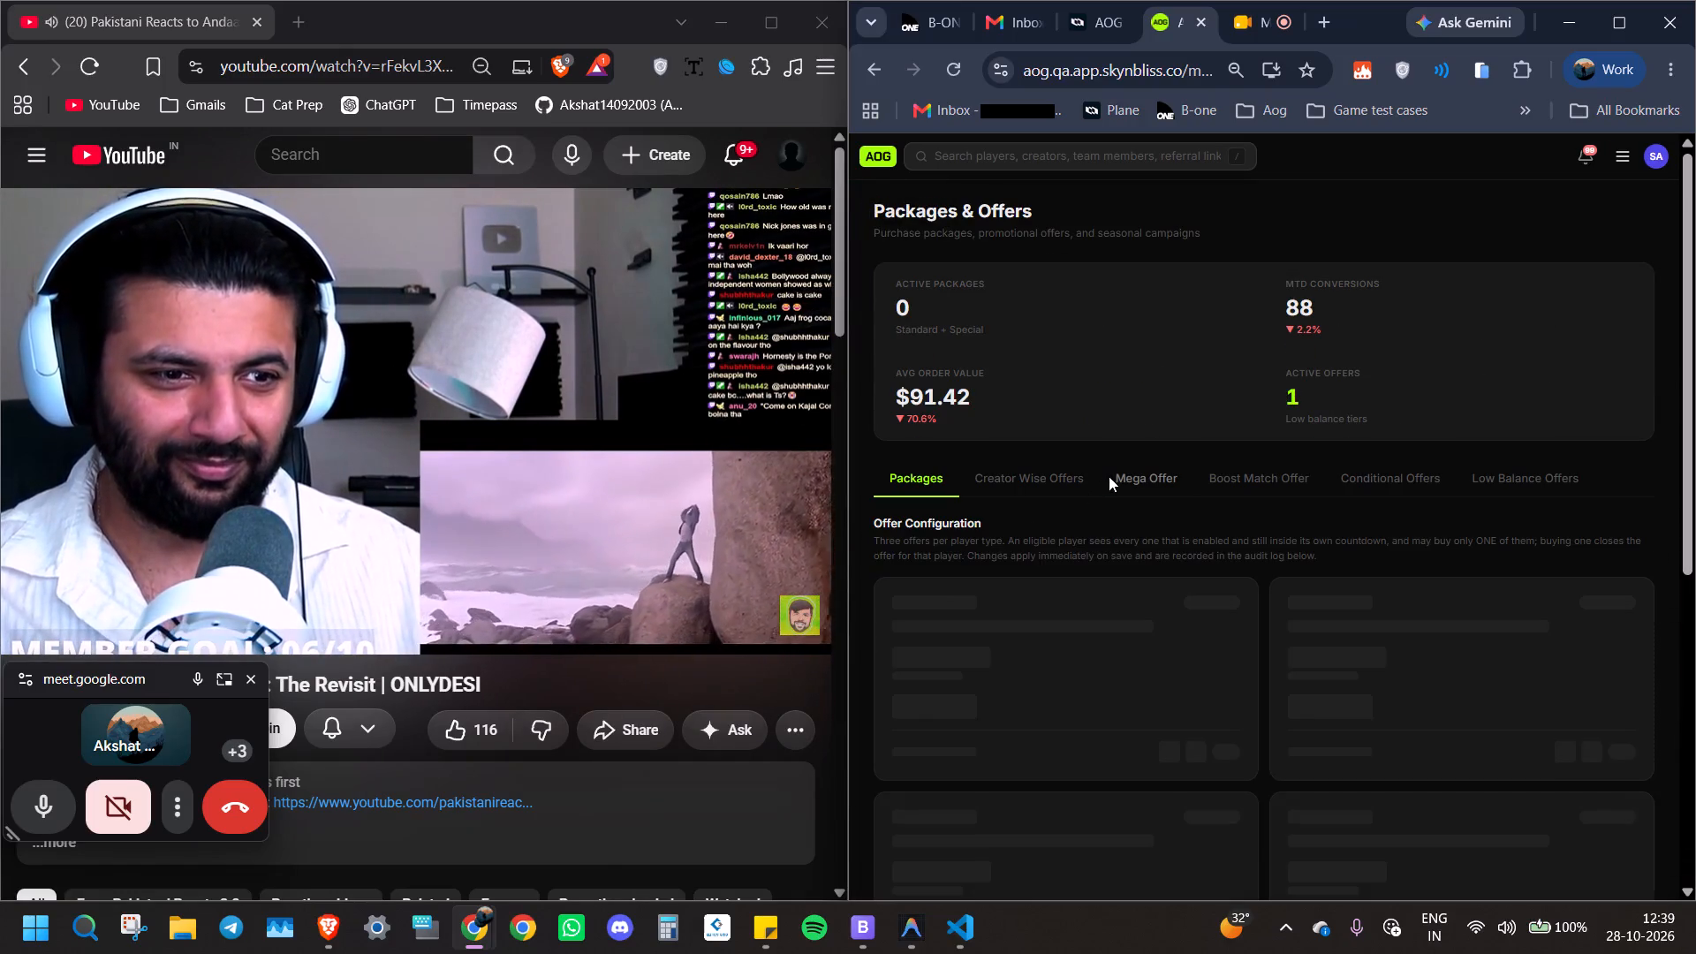
scroll(1230, 633, down, 1)
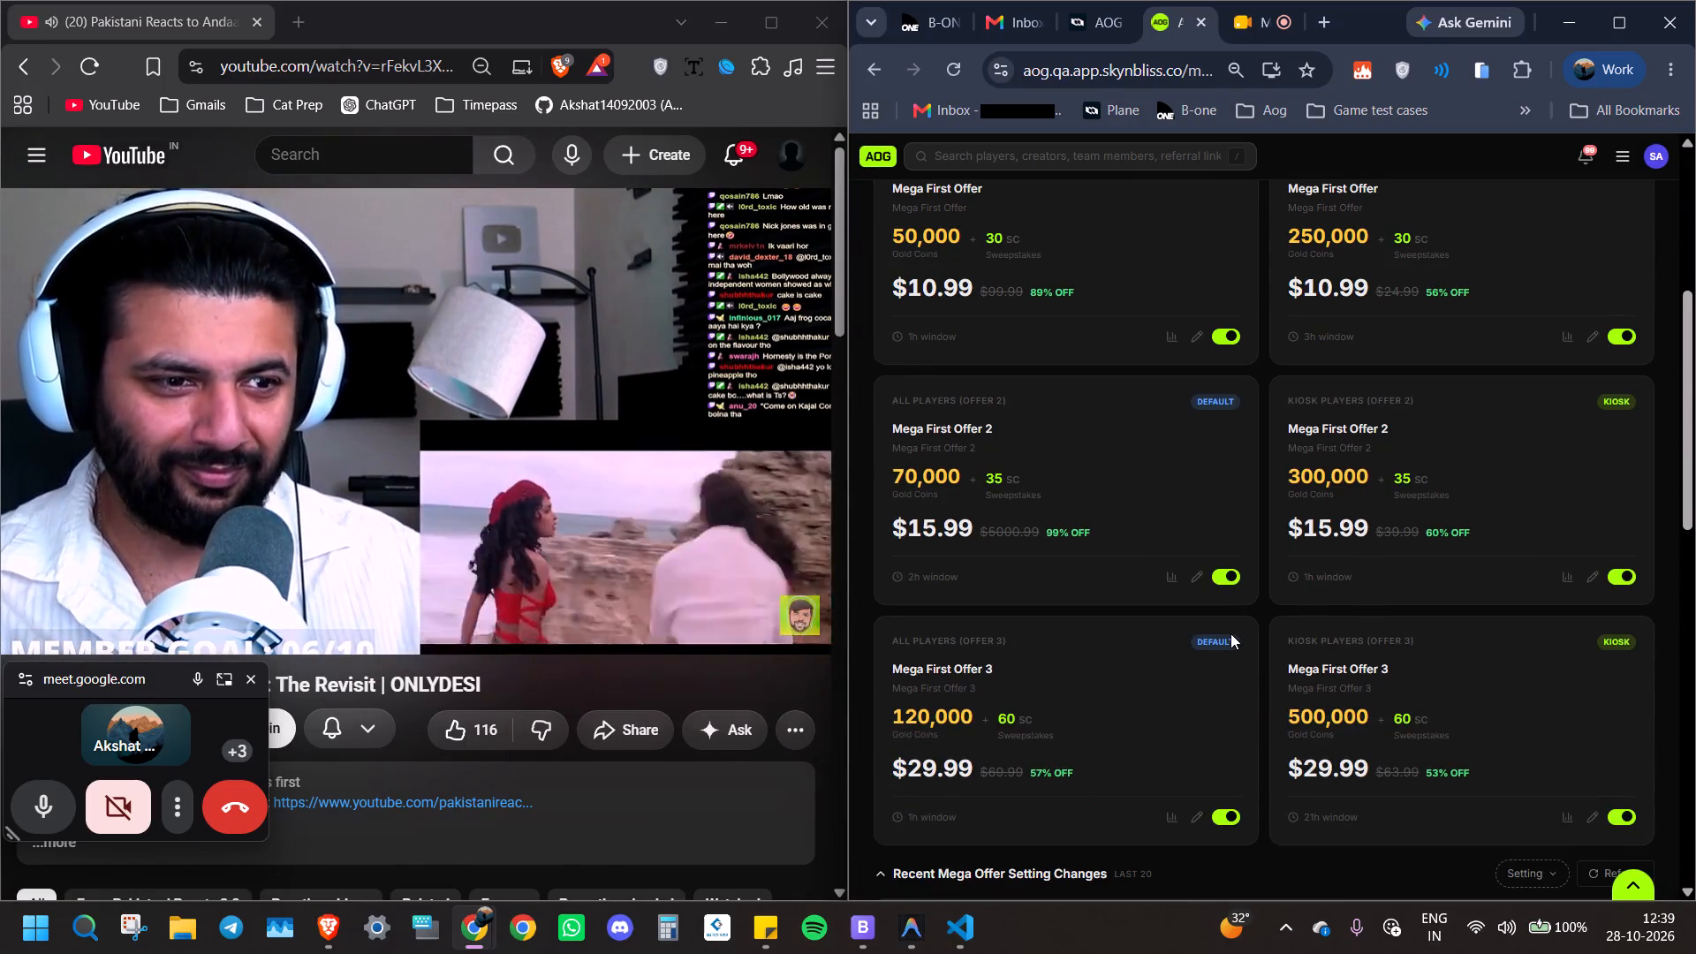
scroll(1230, 633, up, 2)
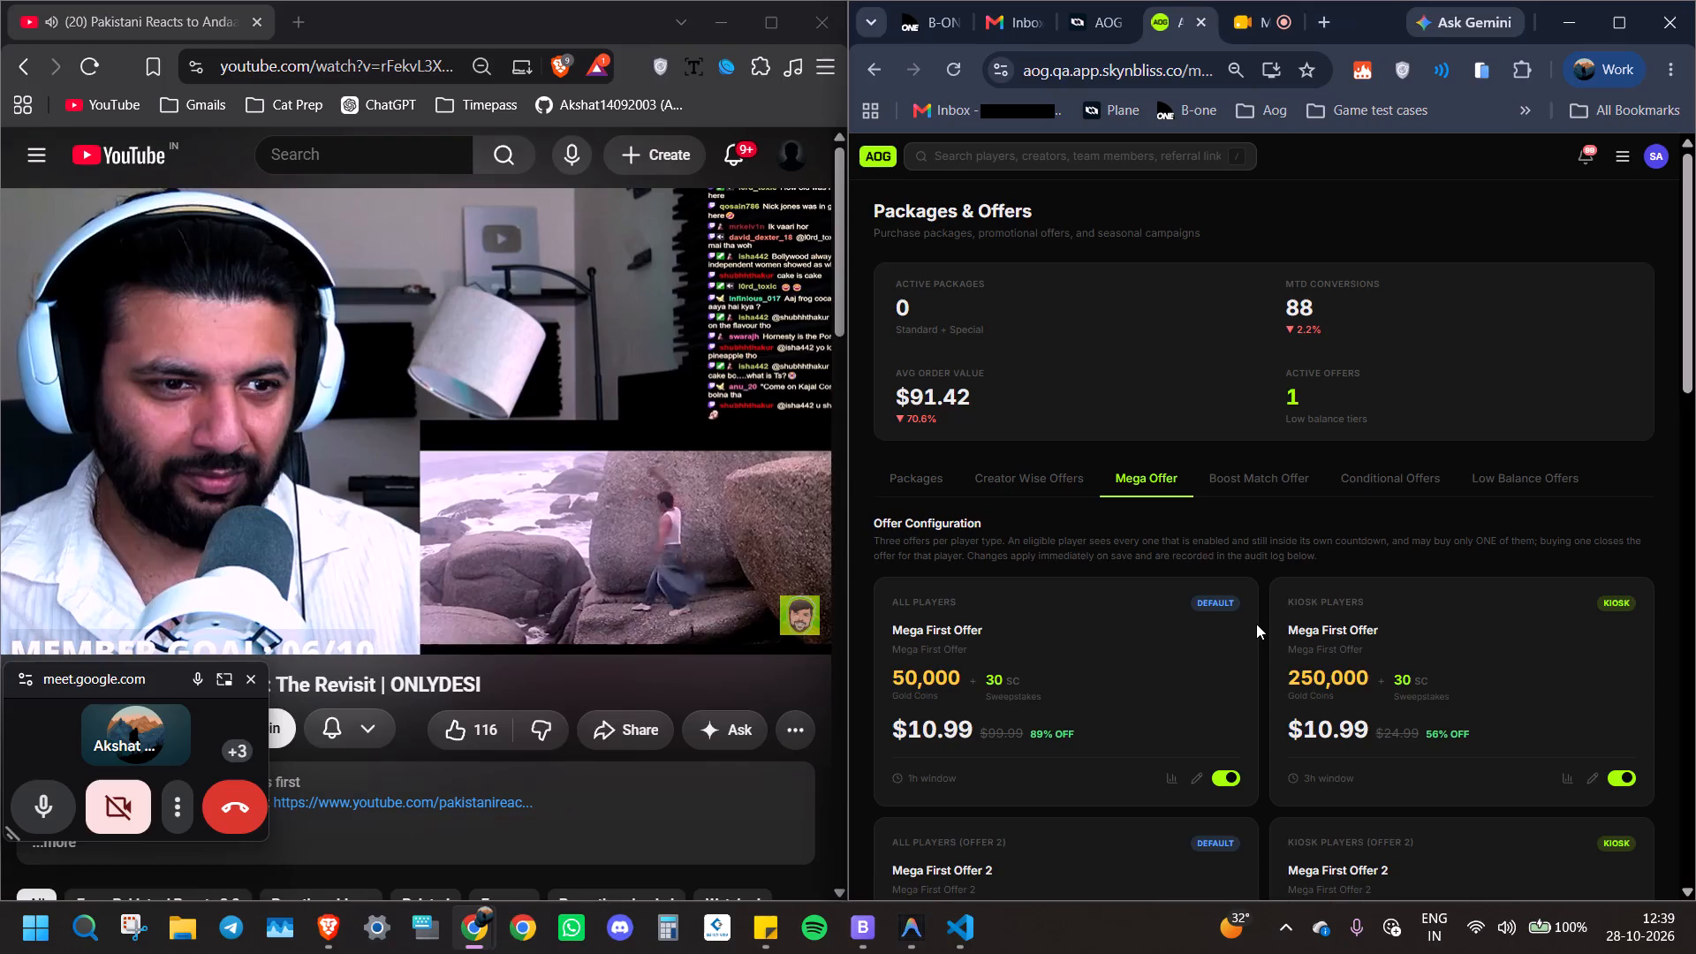
scroll(1256, 624, down, 3)
scroll(1256, 624, up, 1)
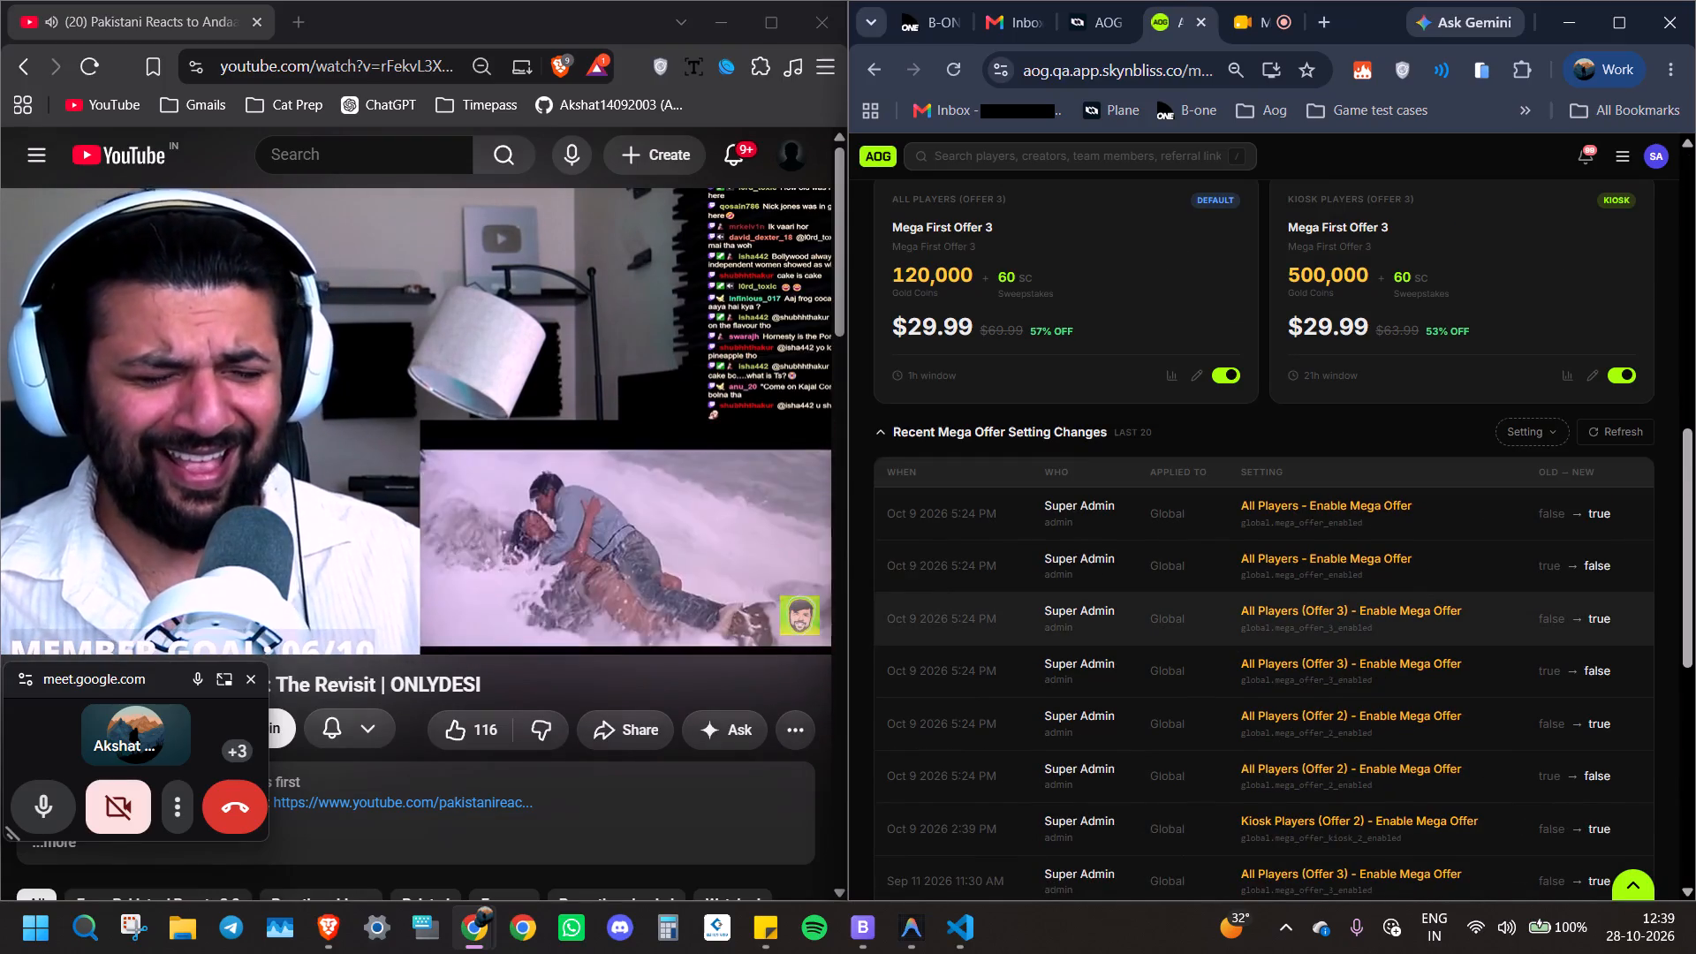
scroll(1256, 624, up, 1)
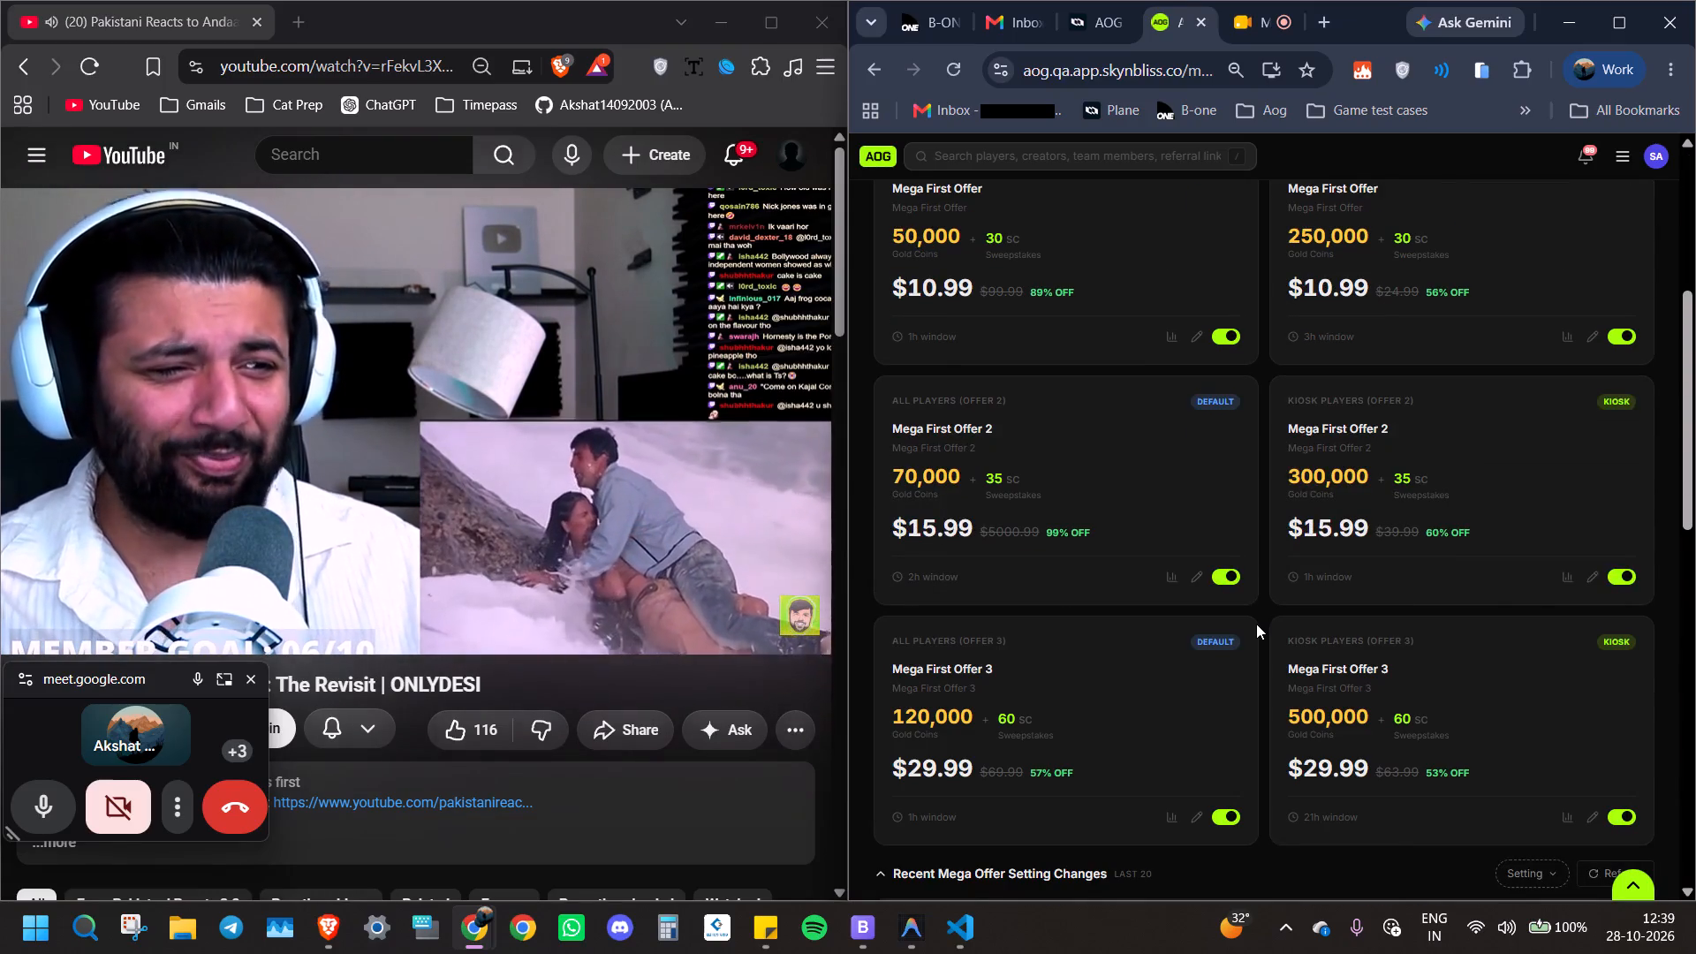
scroll(1256, 624, up, 1)
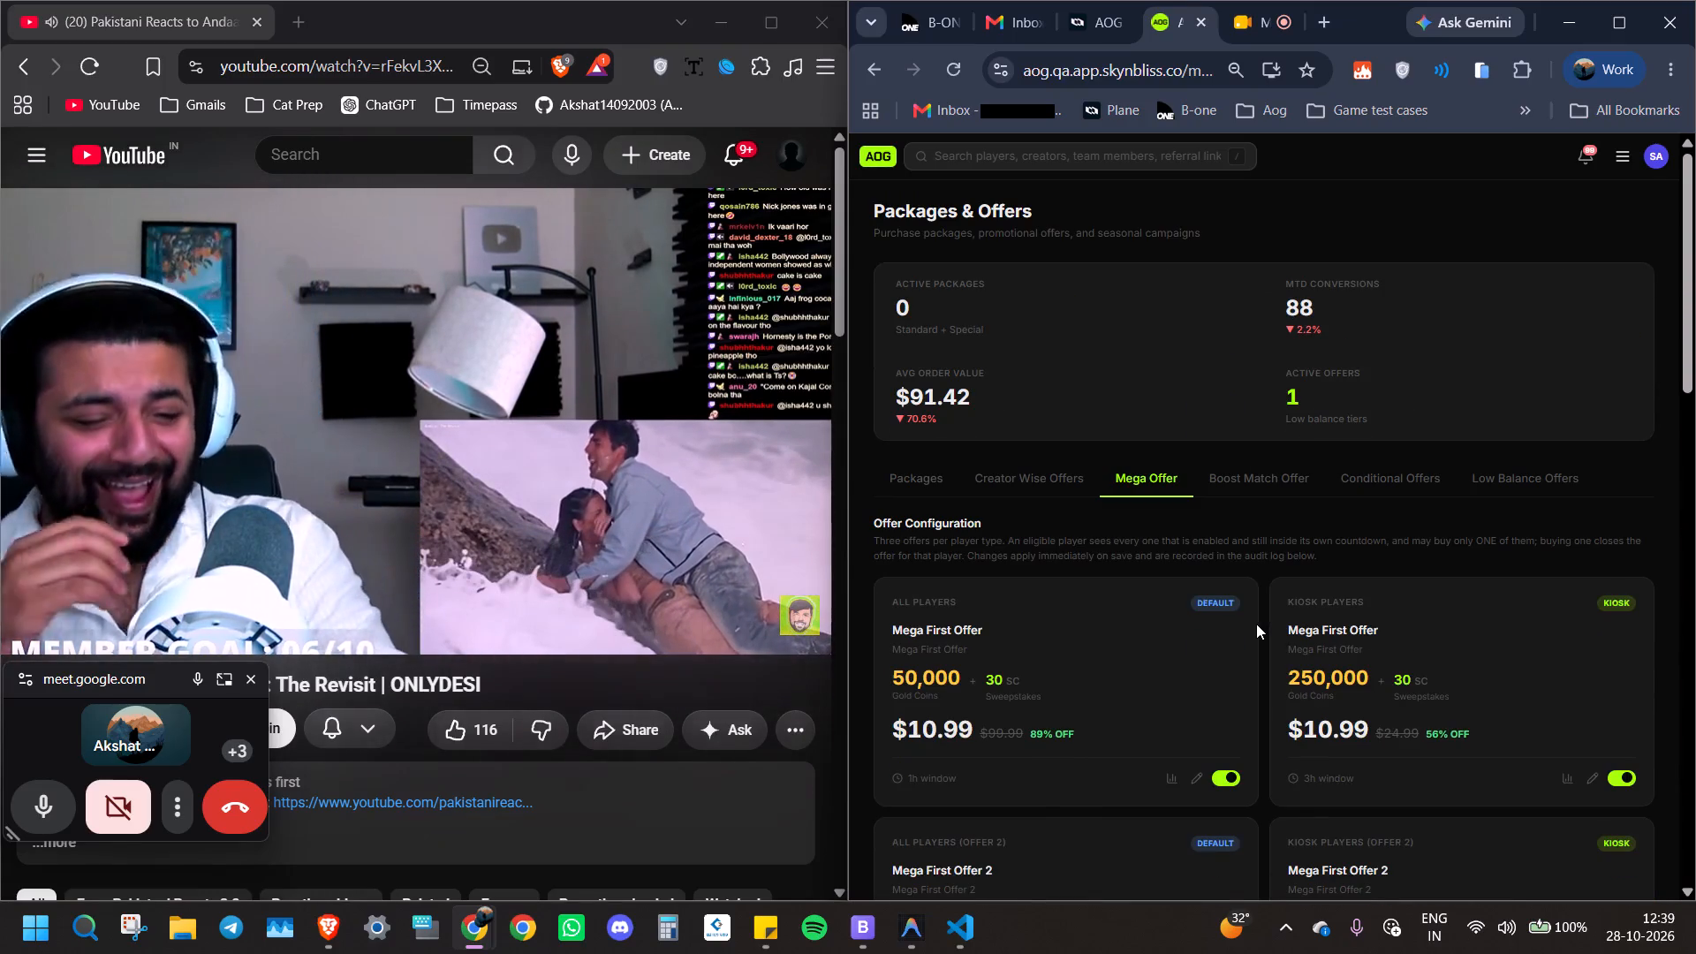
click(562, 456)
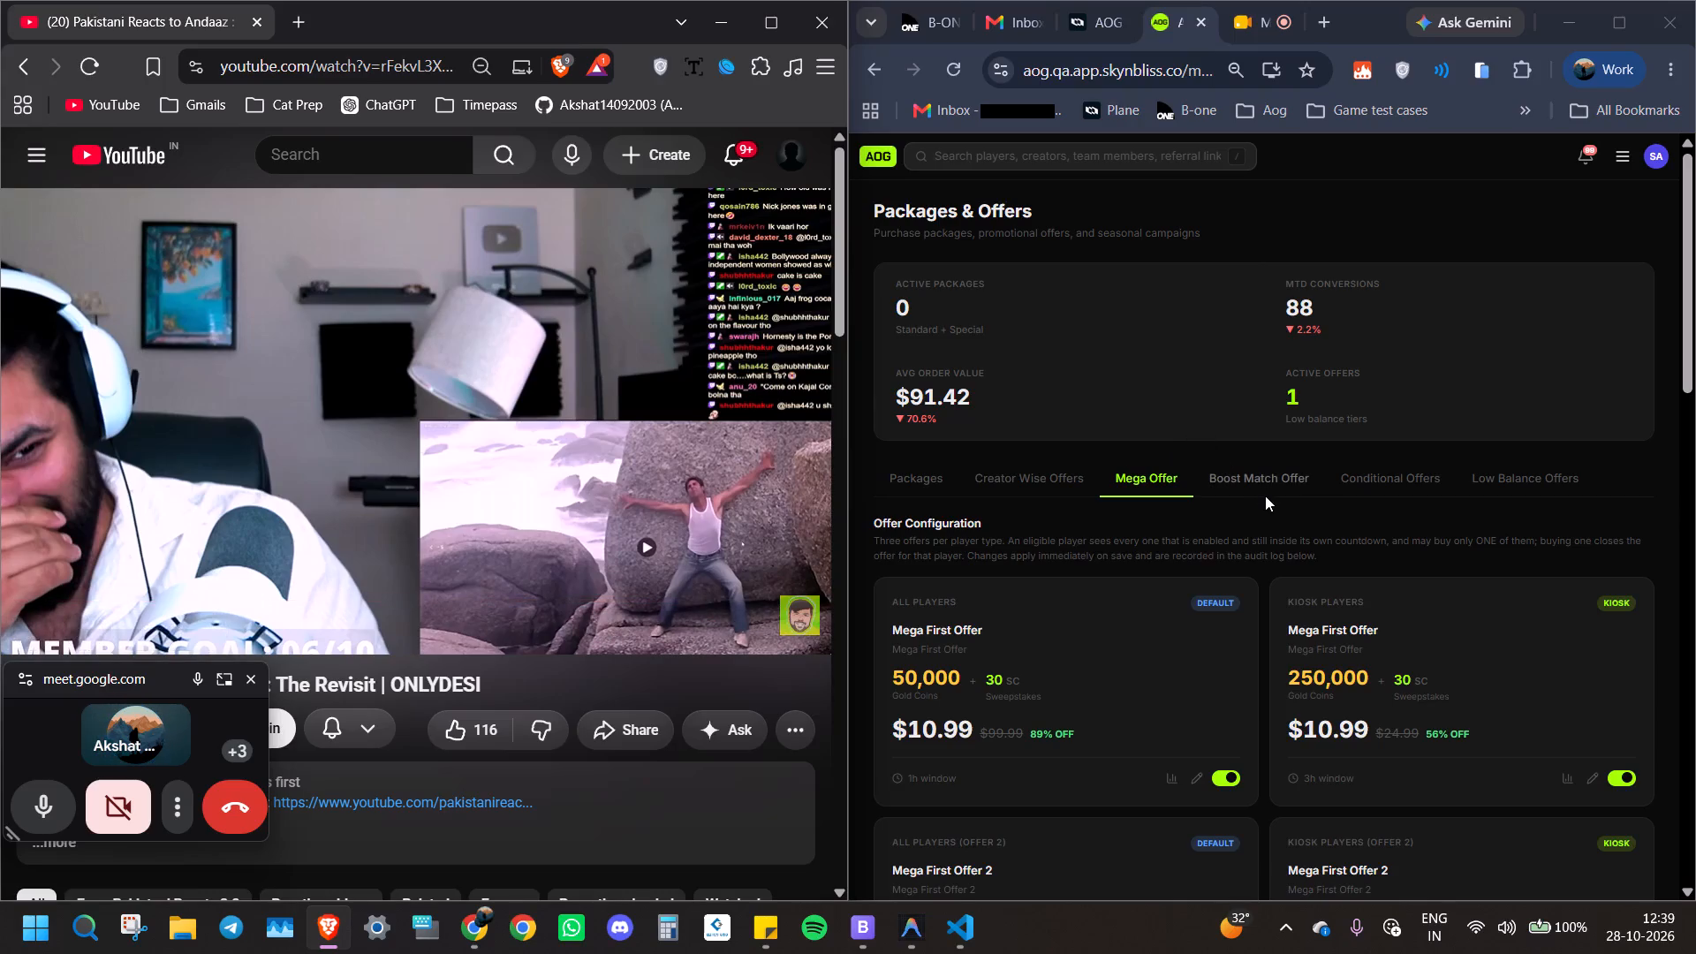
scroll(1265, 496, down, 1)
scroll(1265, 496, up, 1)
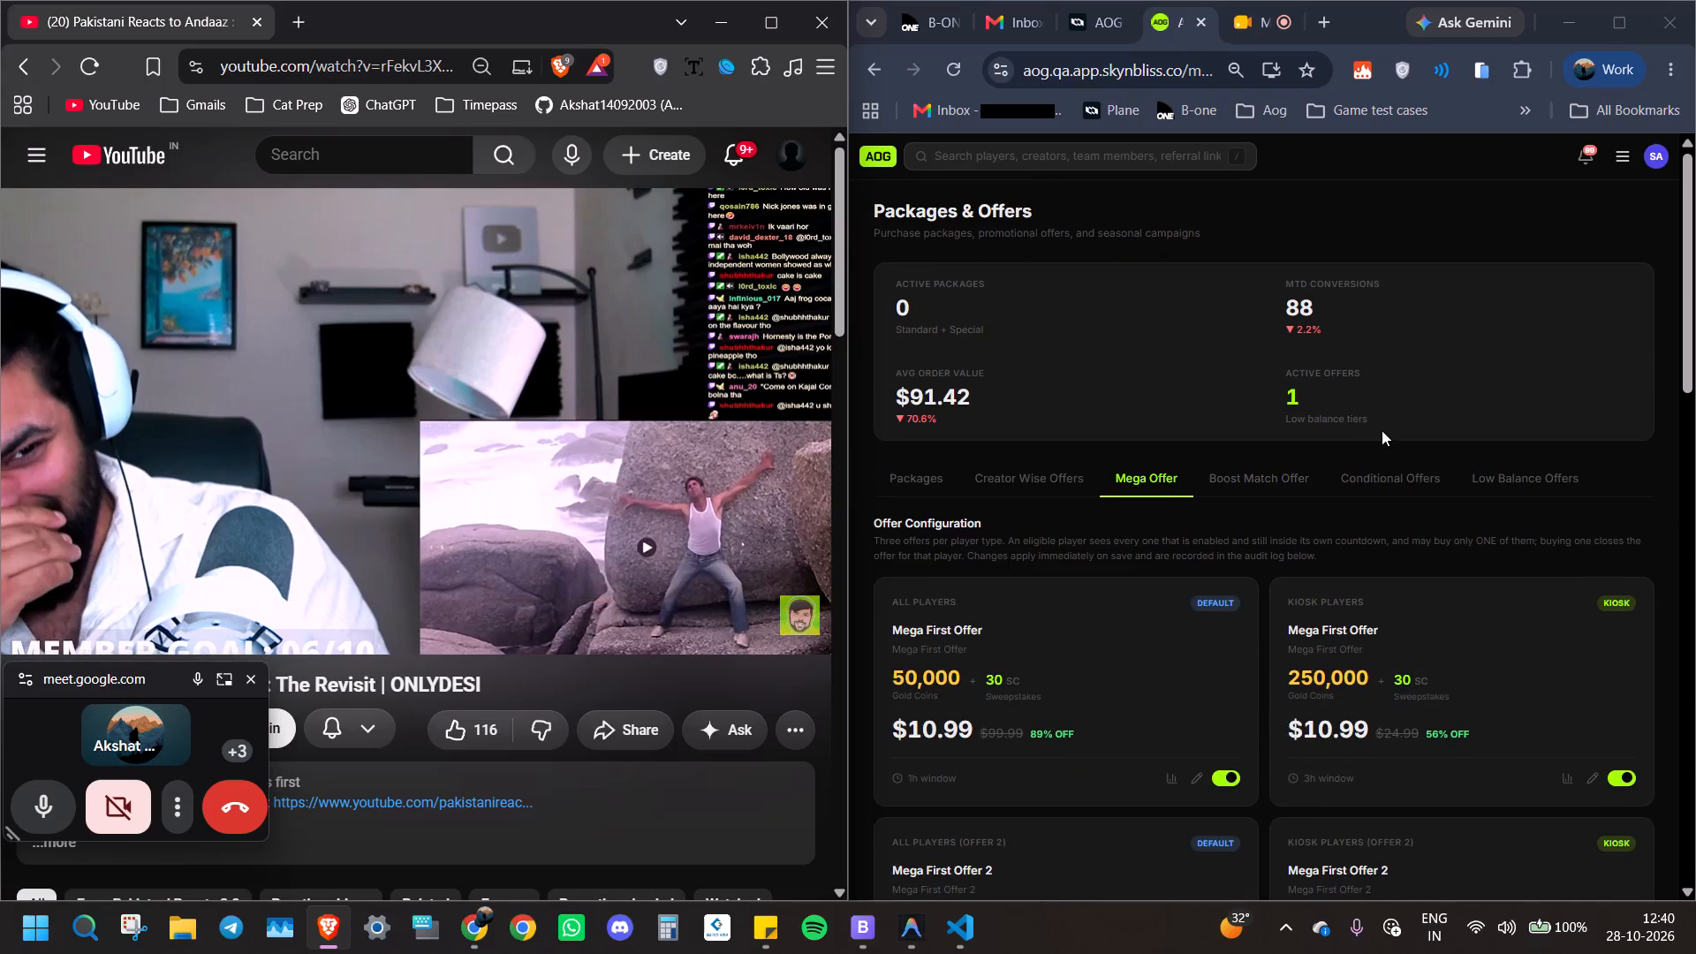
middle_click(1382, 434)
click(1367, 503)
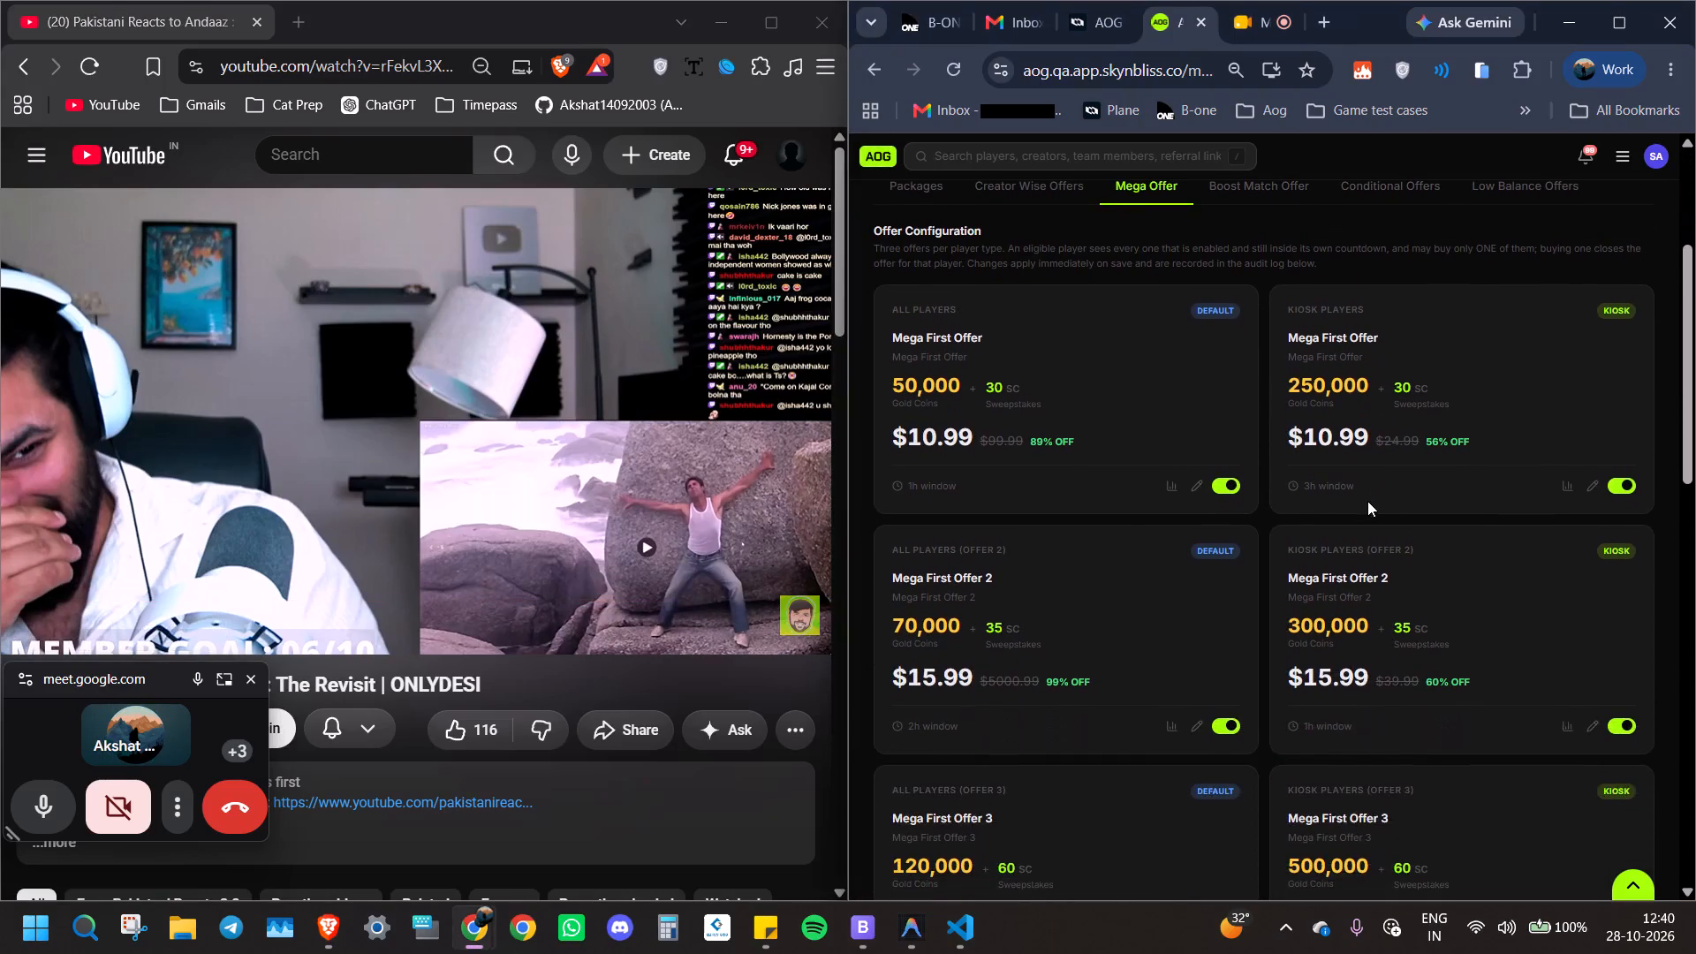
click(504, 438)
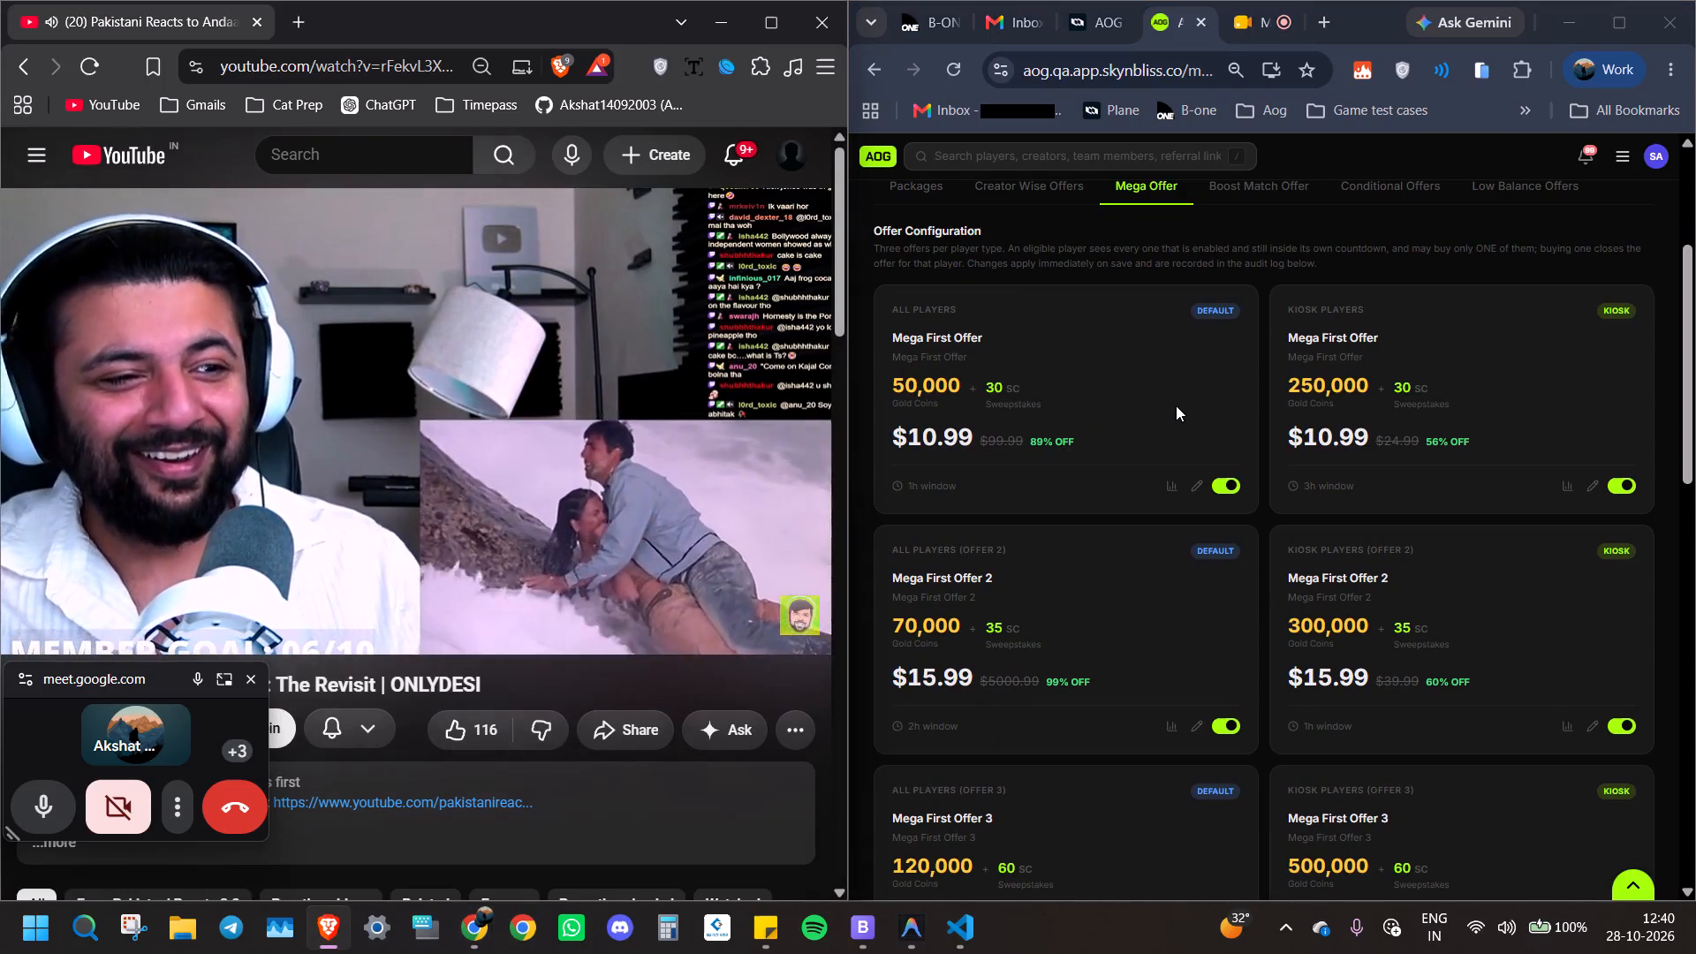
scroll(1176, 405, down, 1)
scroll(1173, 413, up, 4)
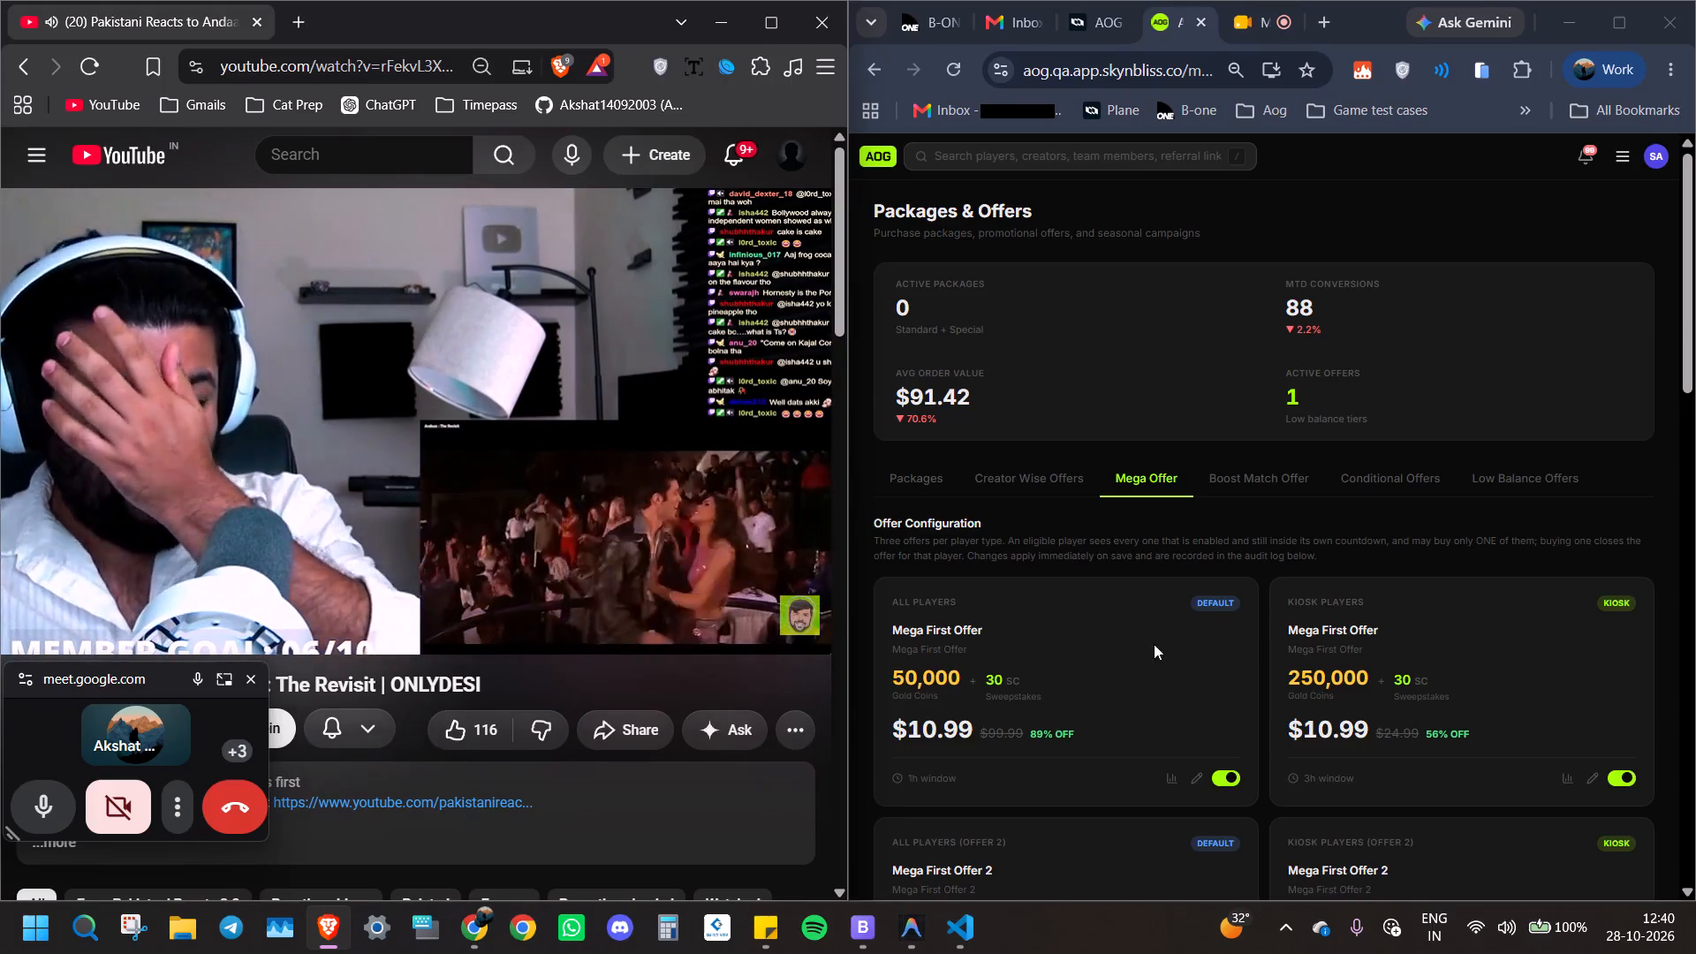
Change the All Players Mega First Offer's Name to "Bumper offer woh" followed by a long run of o's, and save the offer.
click(1200, 775)
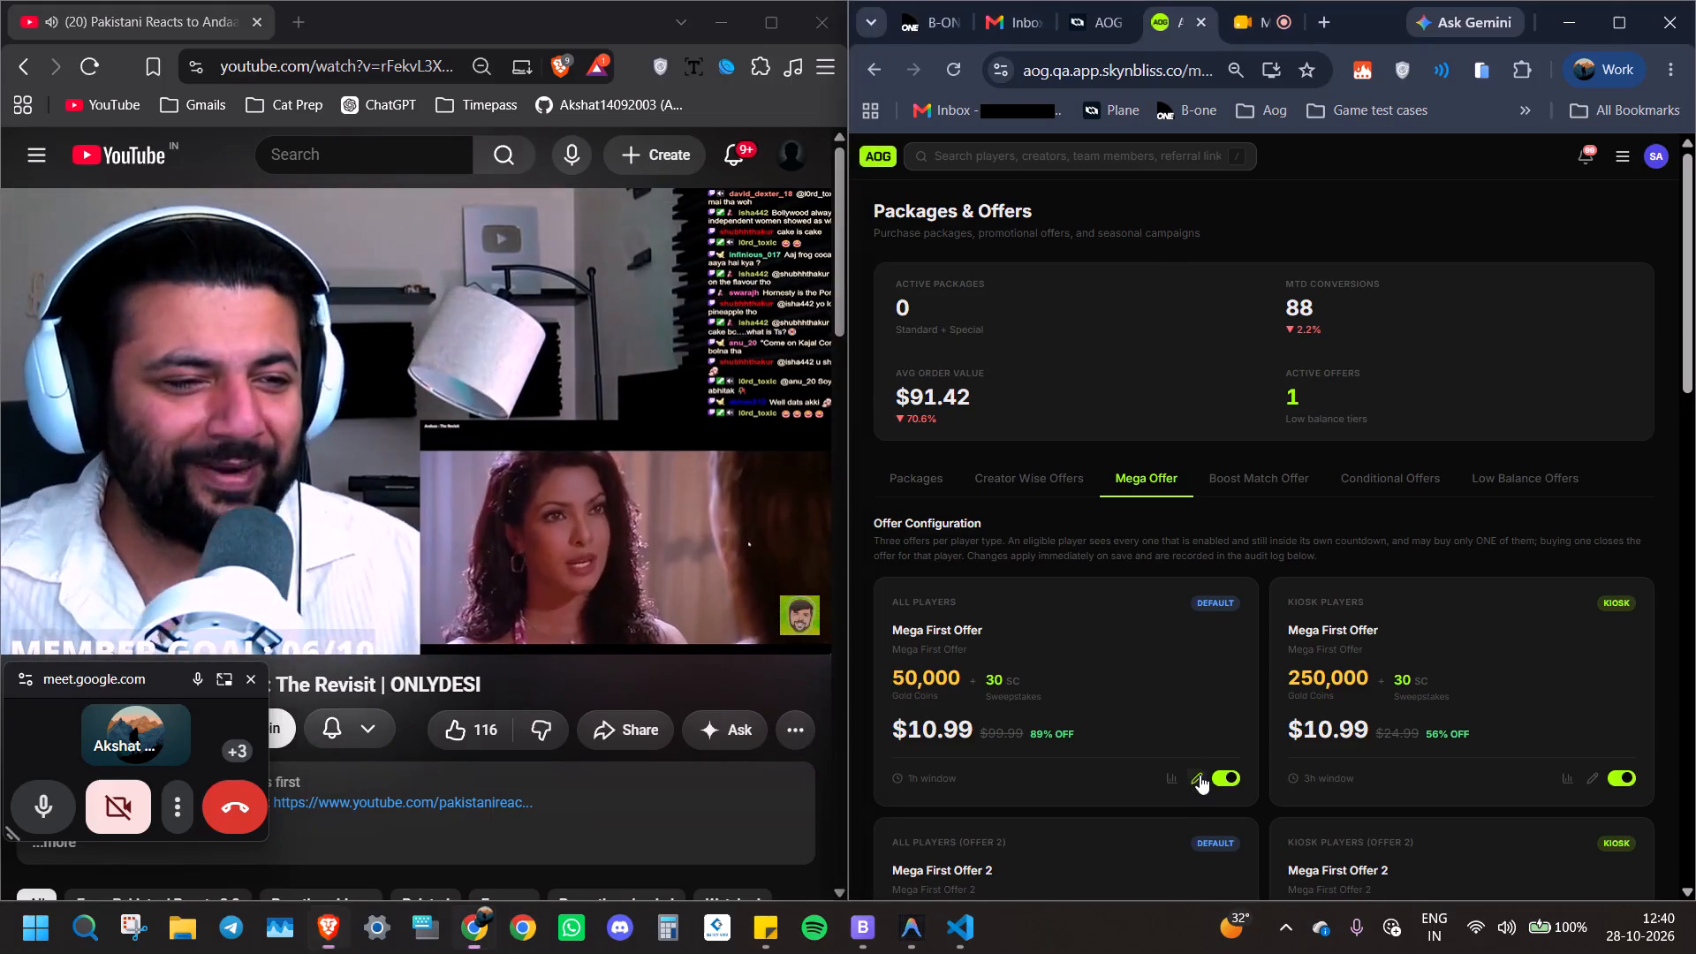
click(1171, 317)
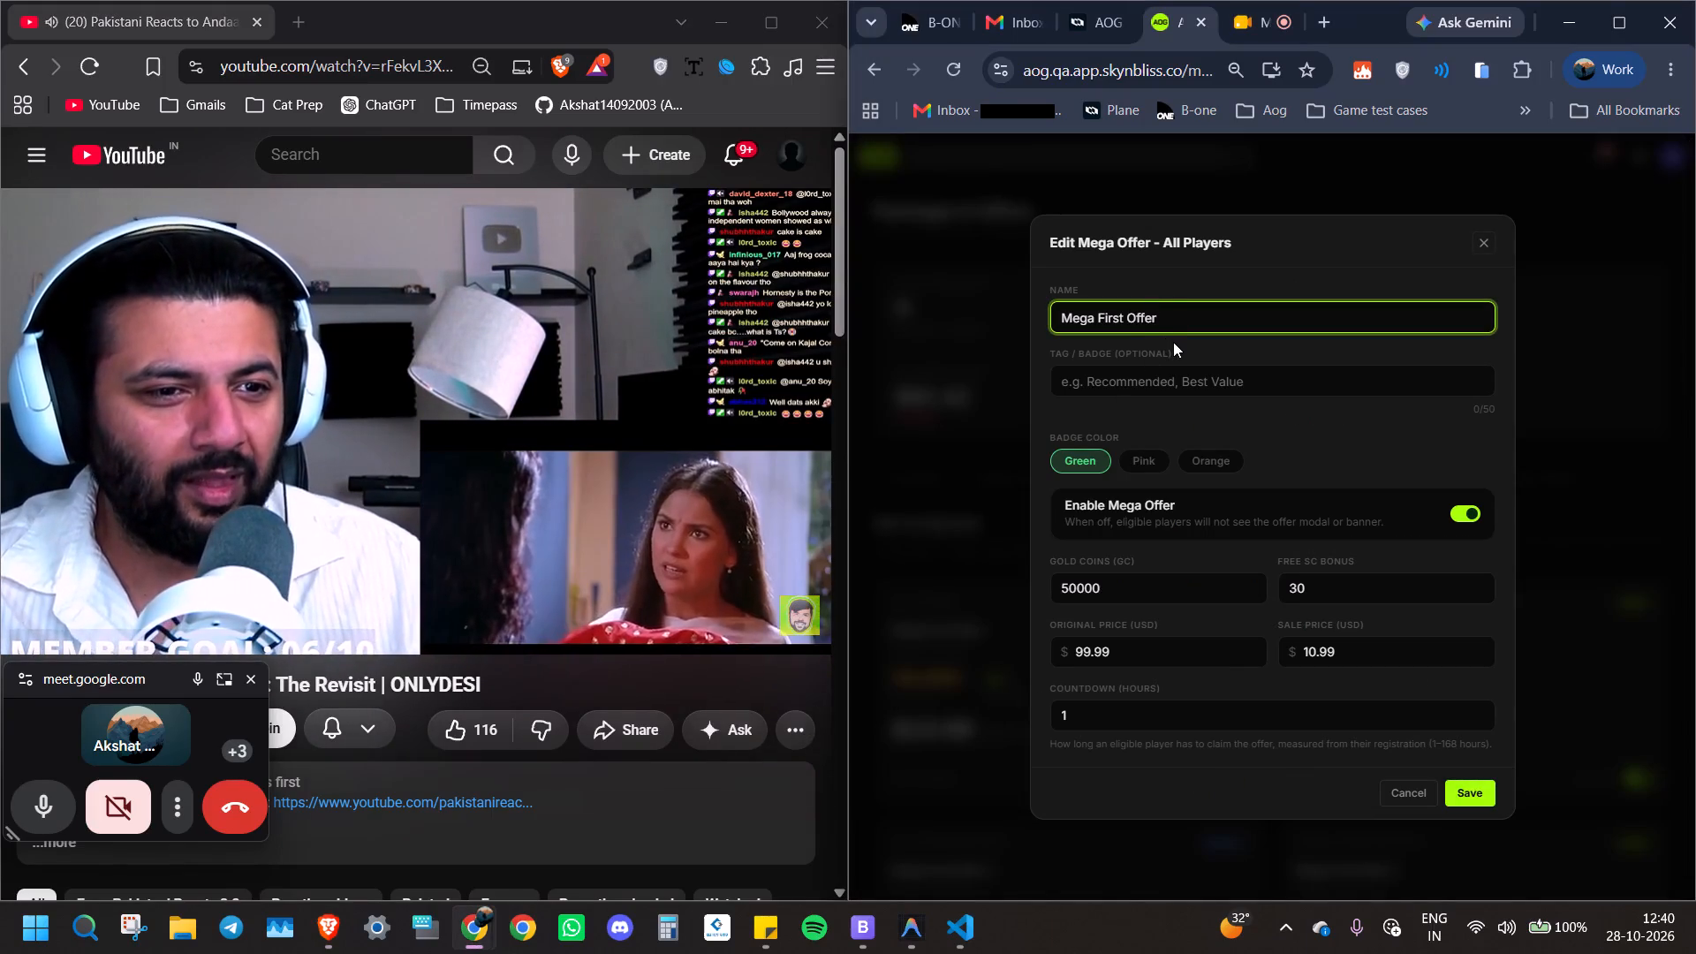
key(ctrl+a)
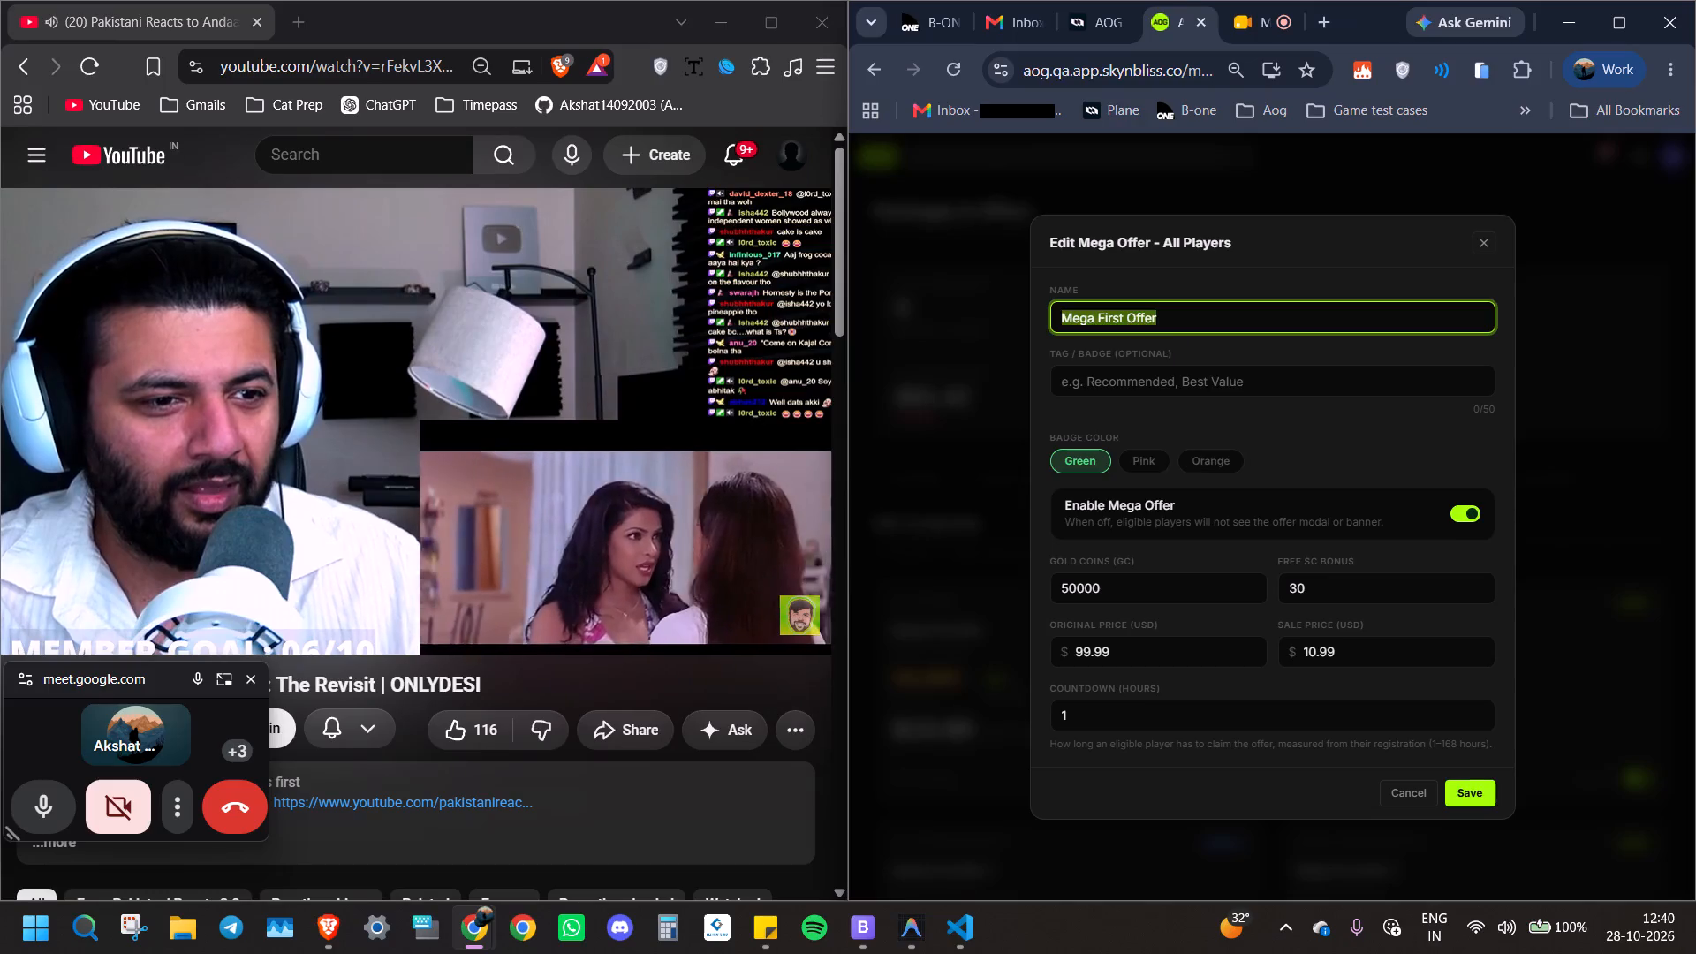
text(Bumope)
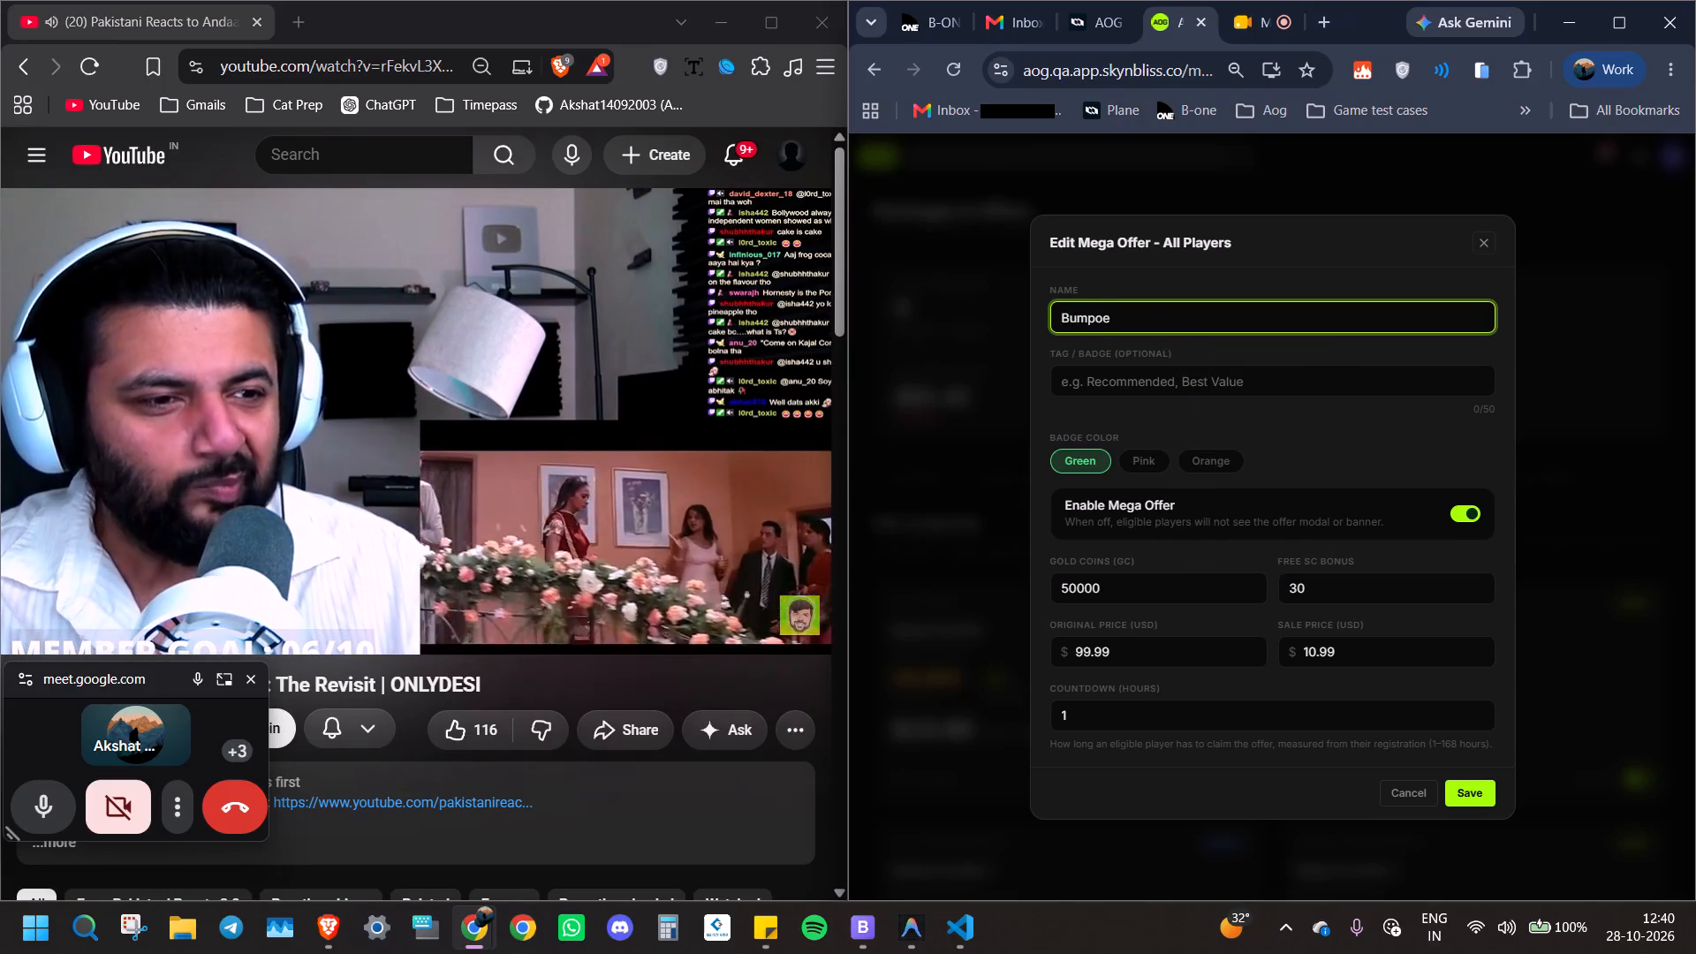
key(BackSpace)
key(BackSpace)
text(er offer wohooooooo)
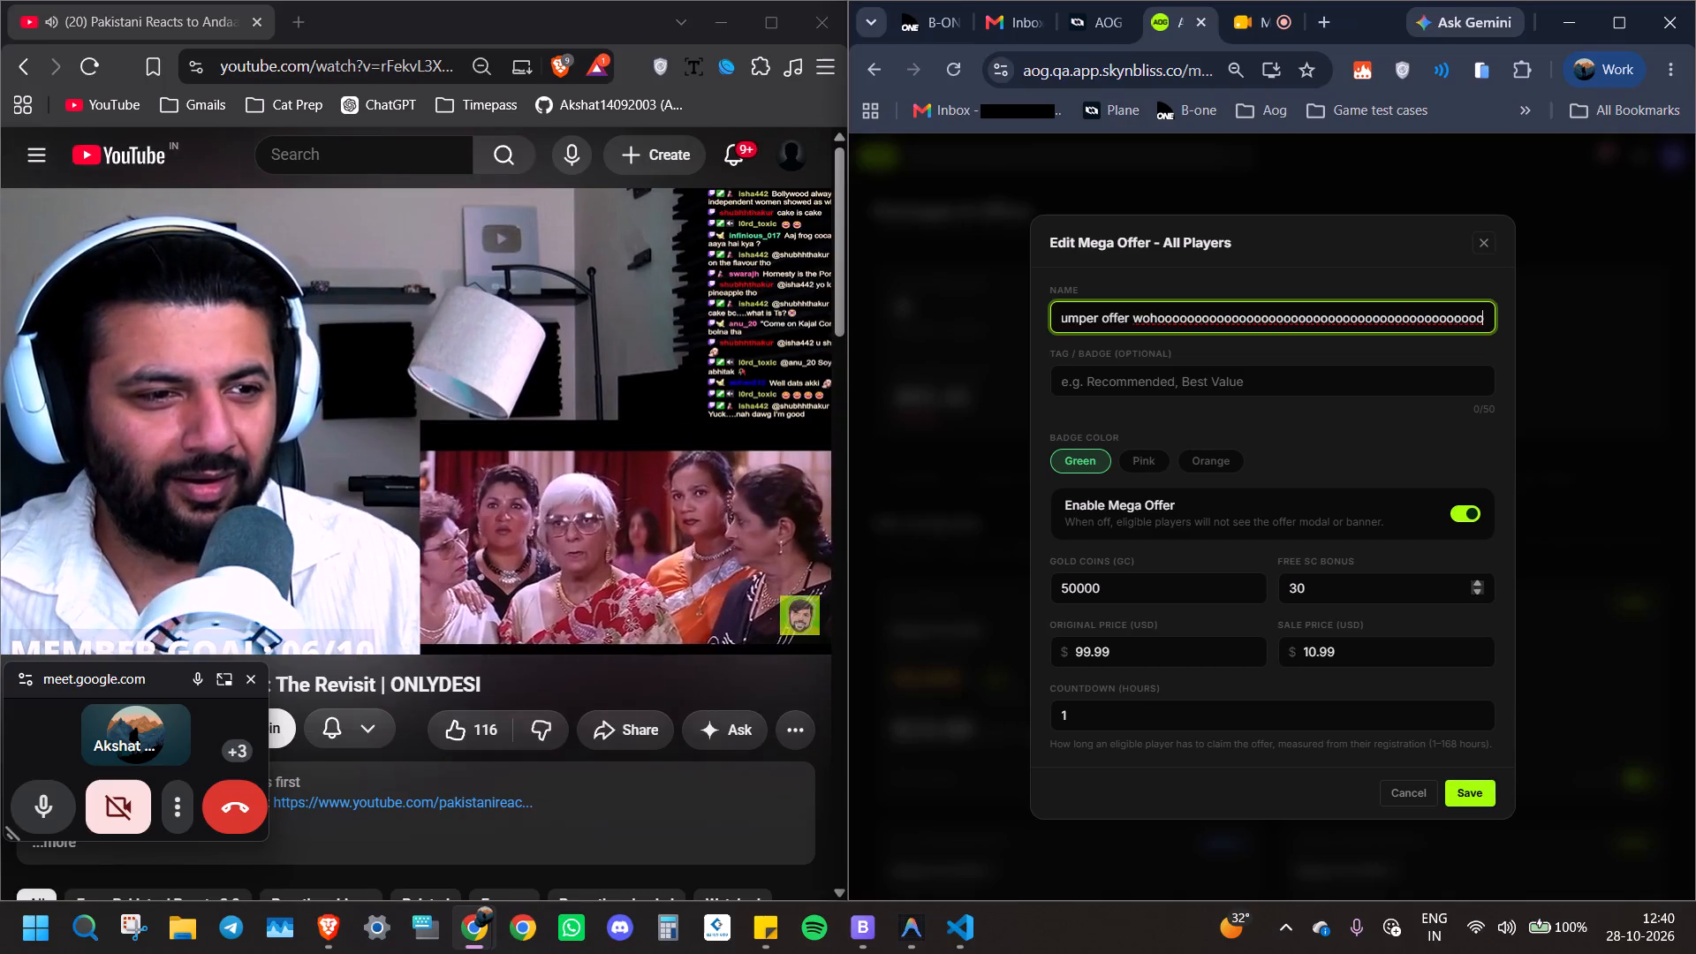
click(1479, 797)
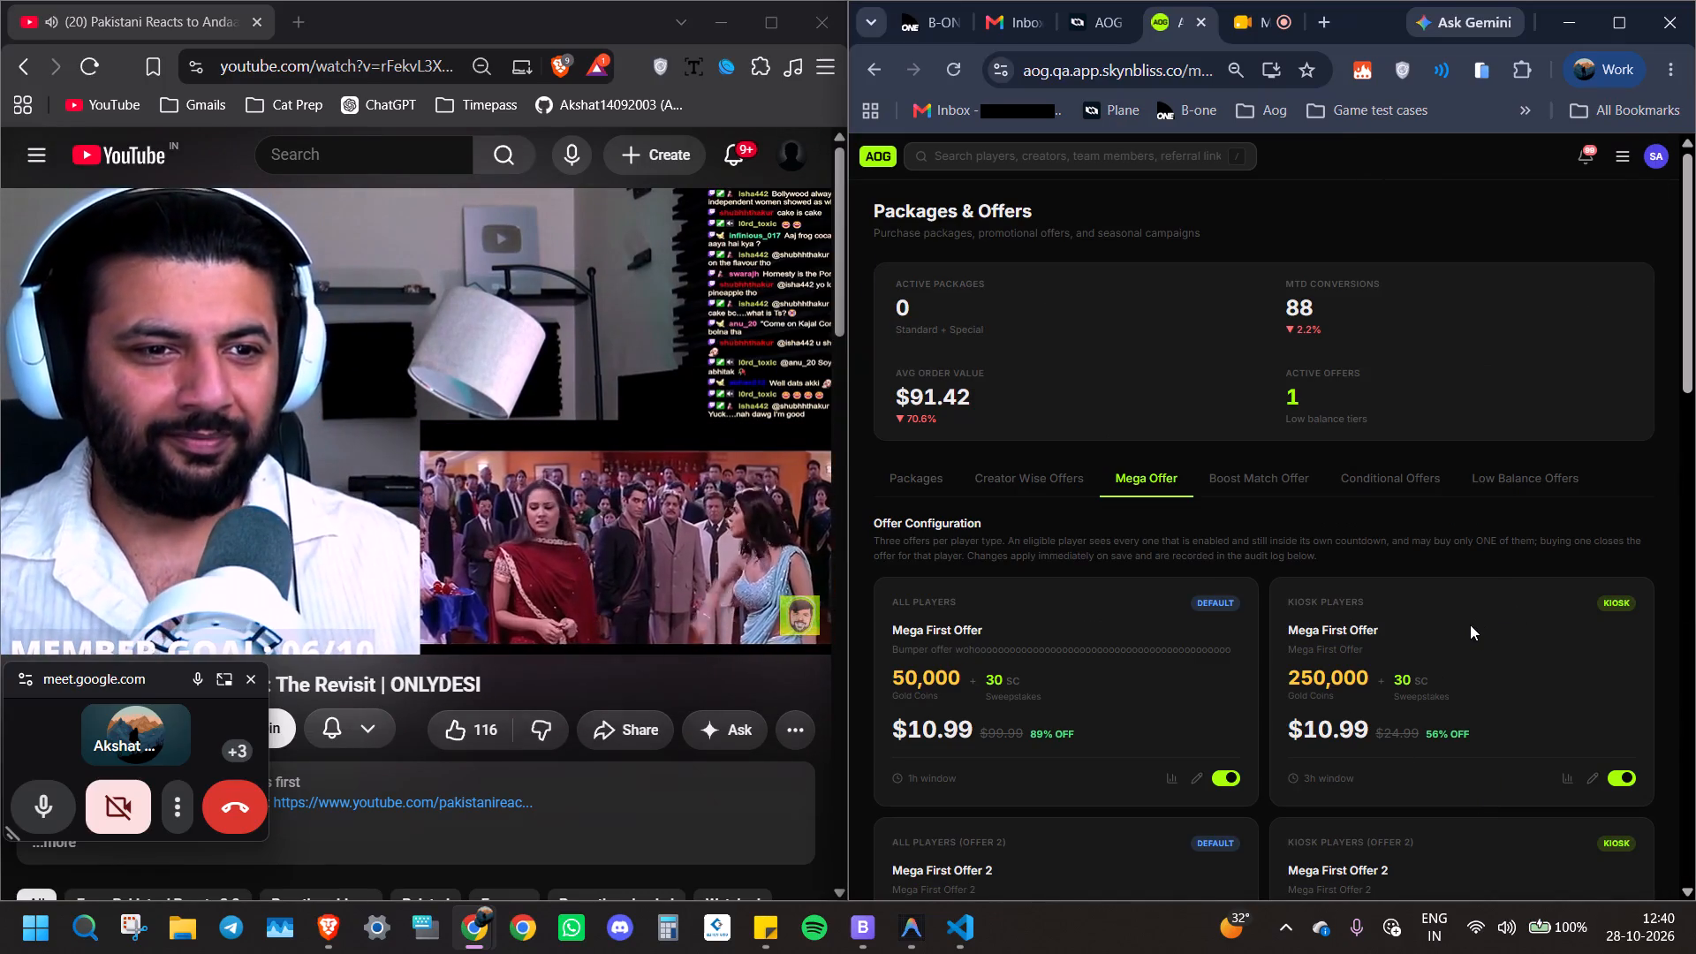
Open the AOG QA site aog.qa.app.skynbliss.co in a new incognito window placed beside the video, and pause the video.
click(1661, 77)
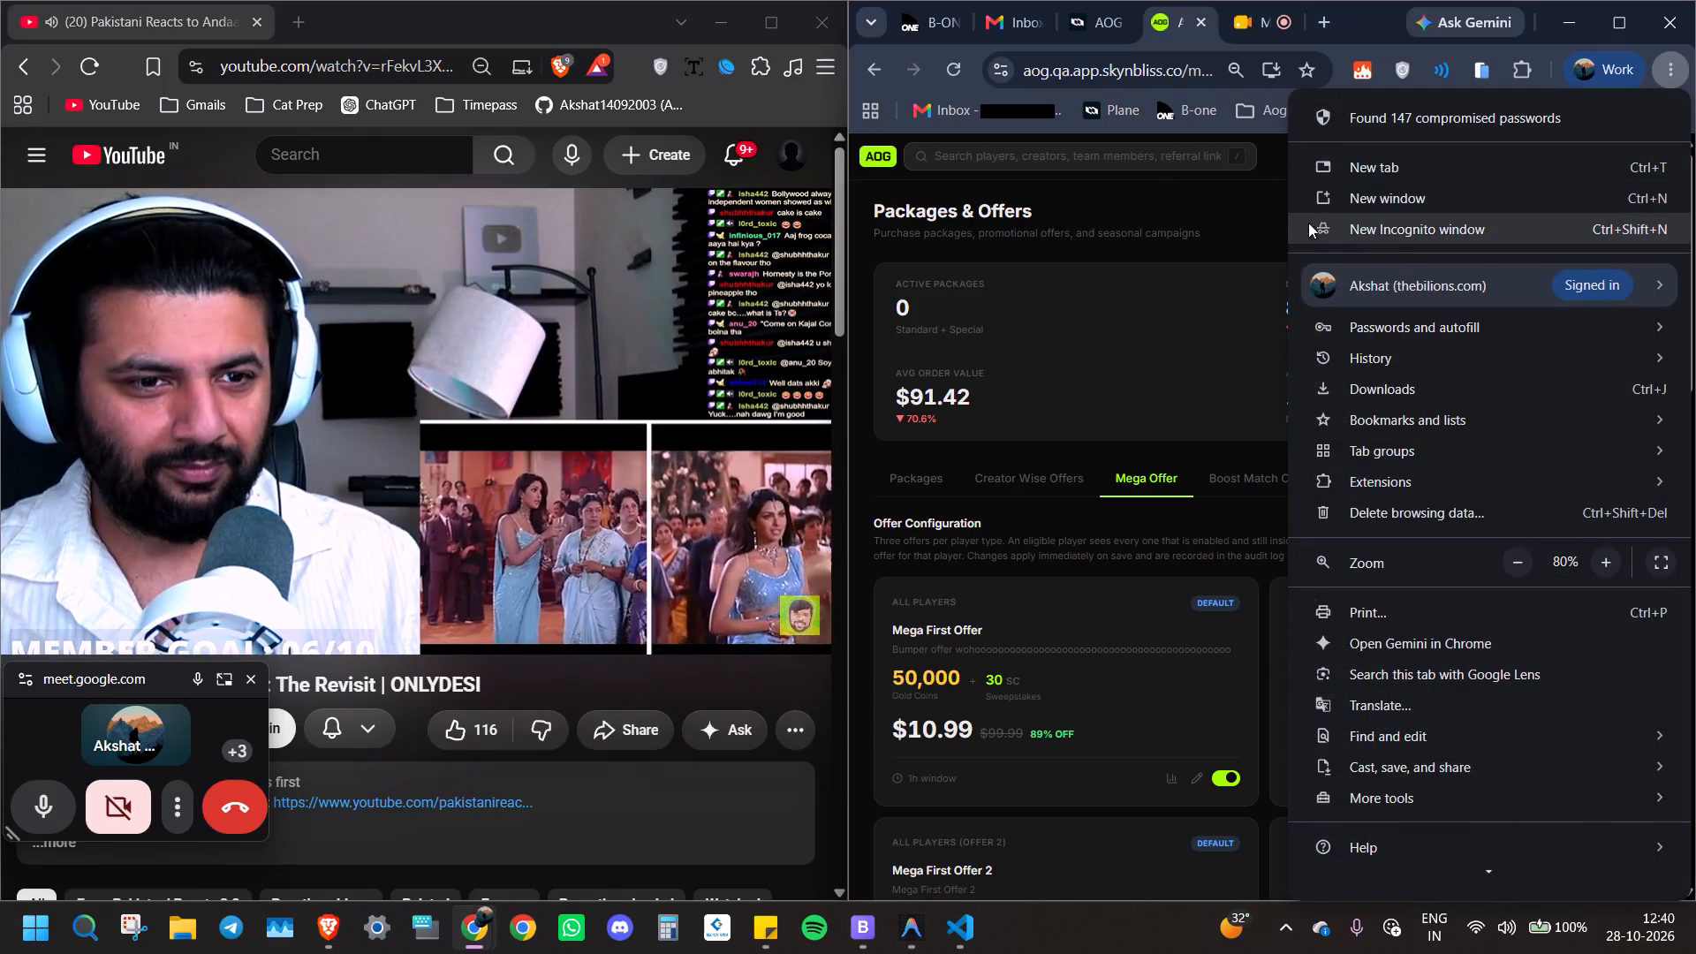
click(1405, 233)
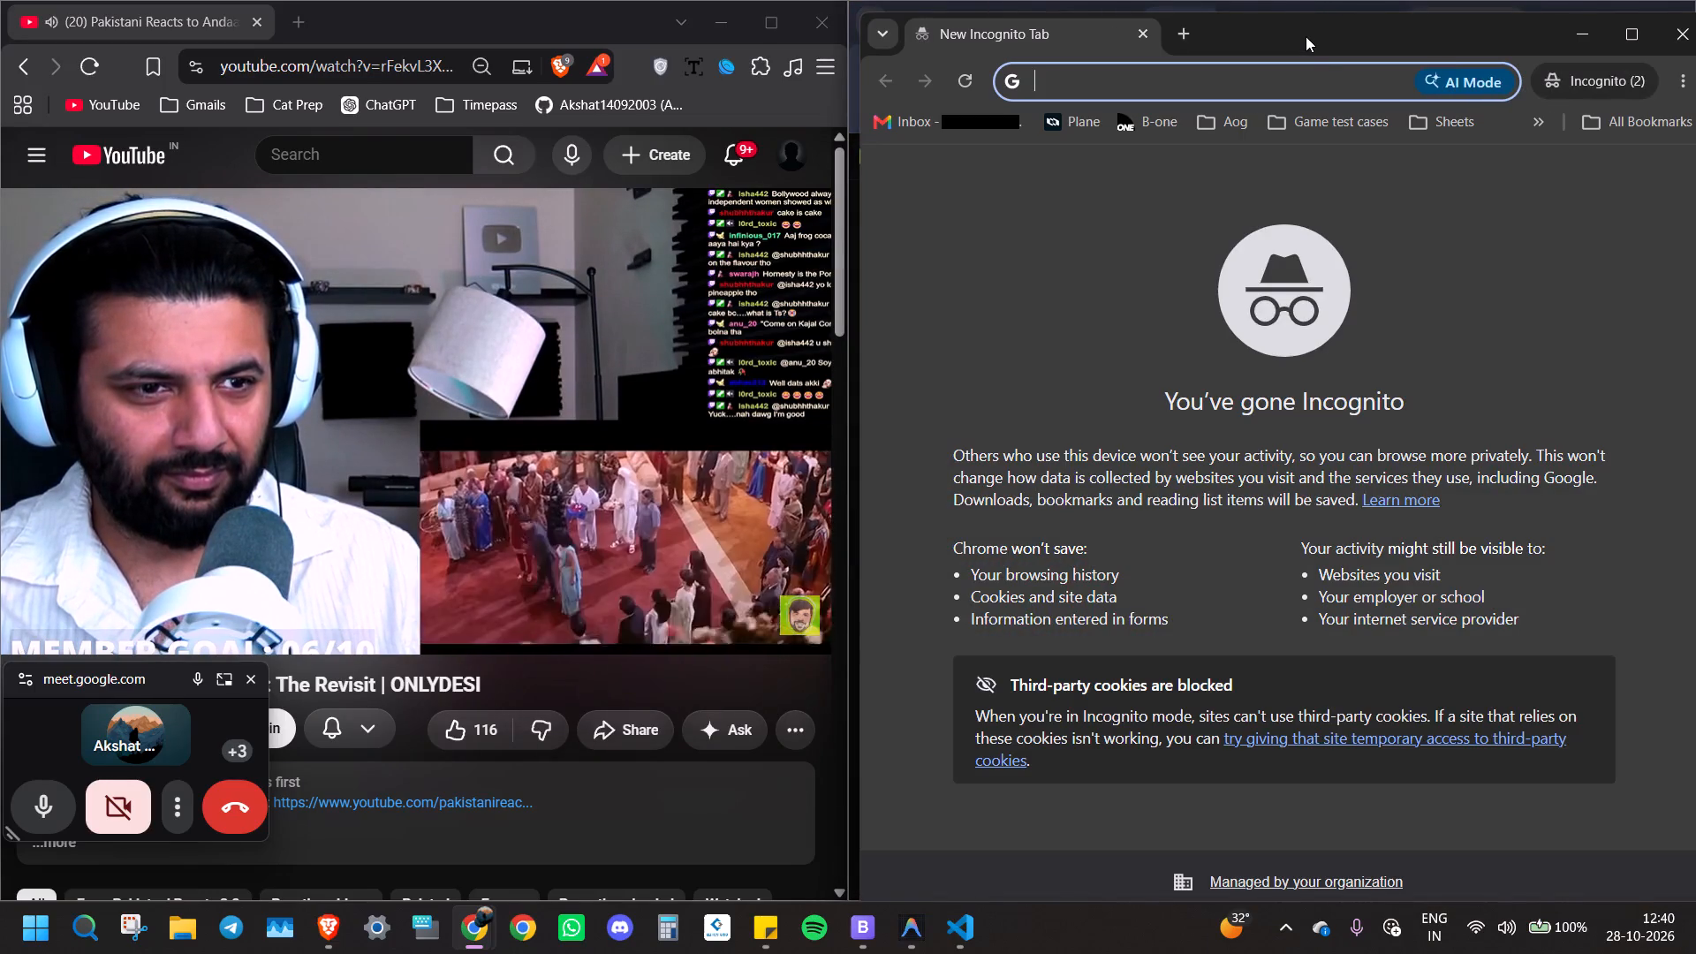
click(585, 327)
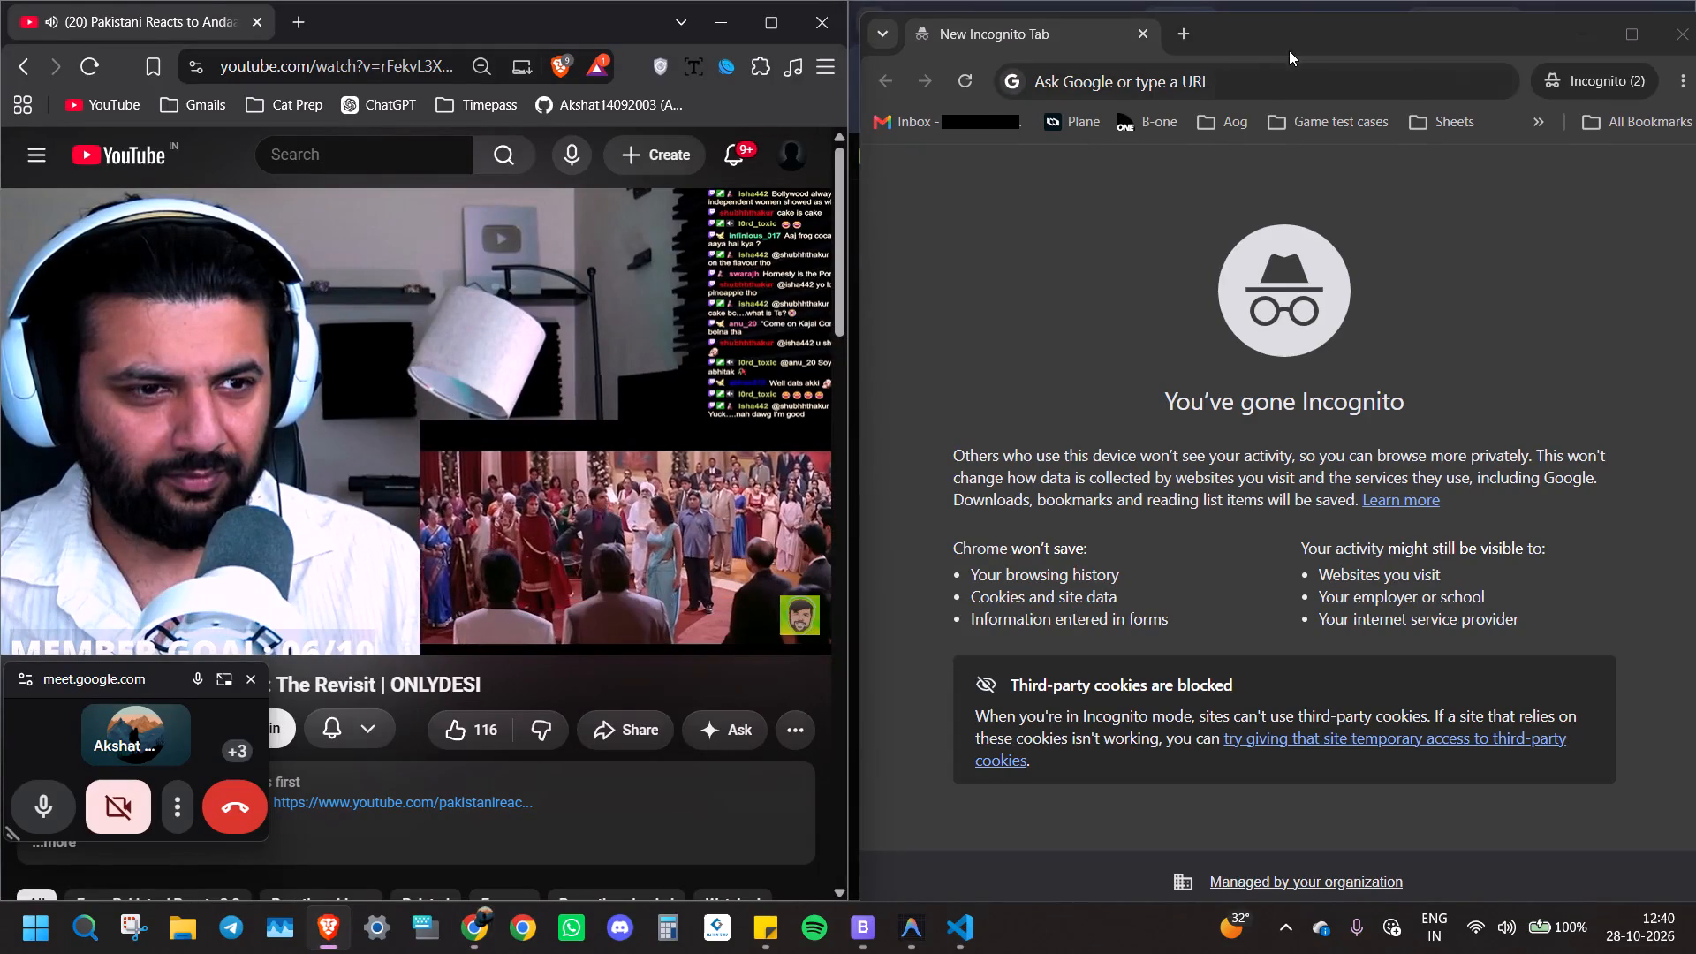
drag(1289, 50, 1695, 315)
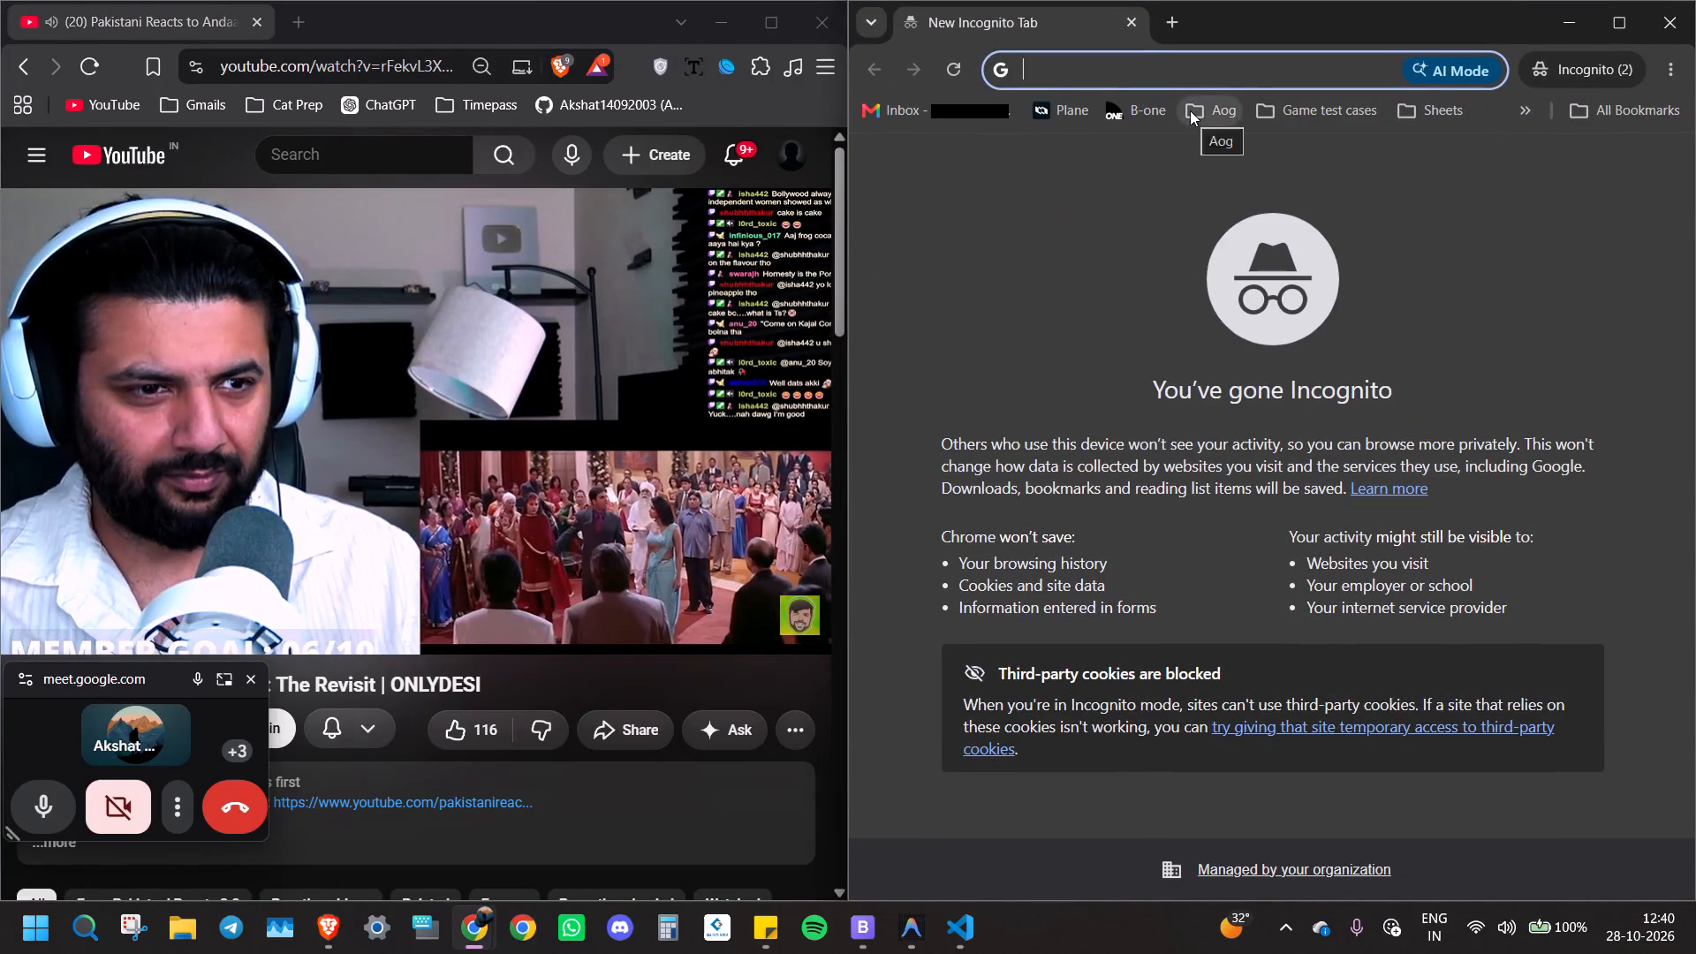
key(a)
click(1117, 118)
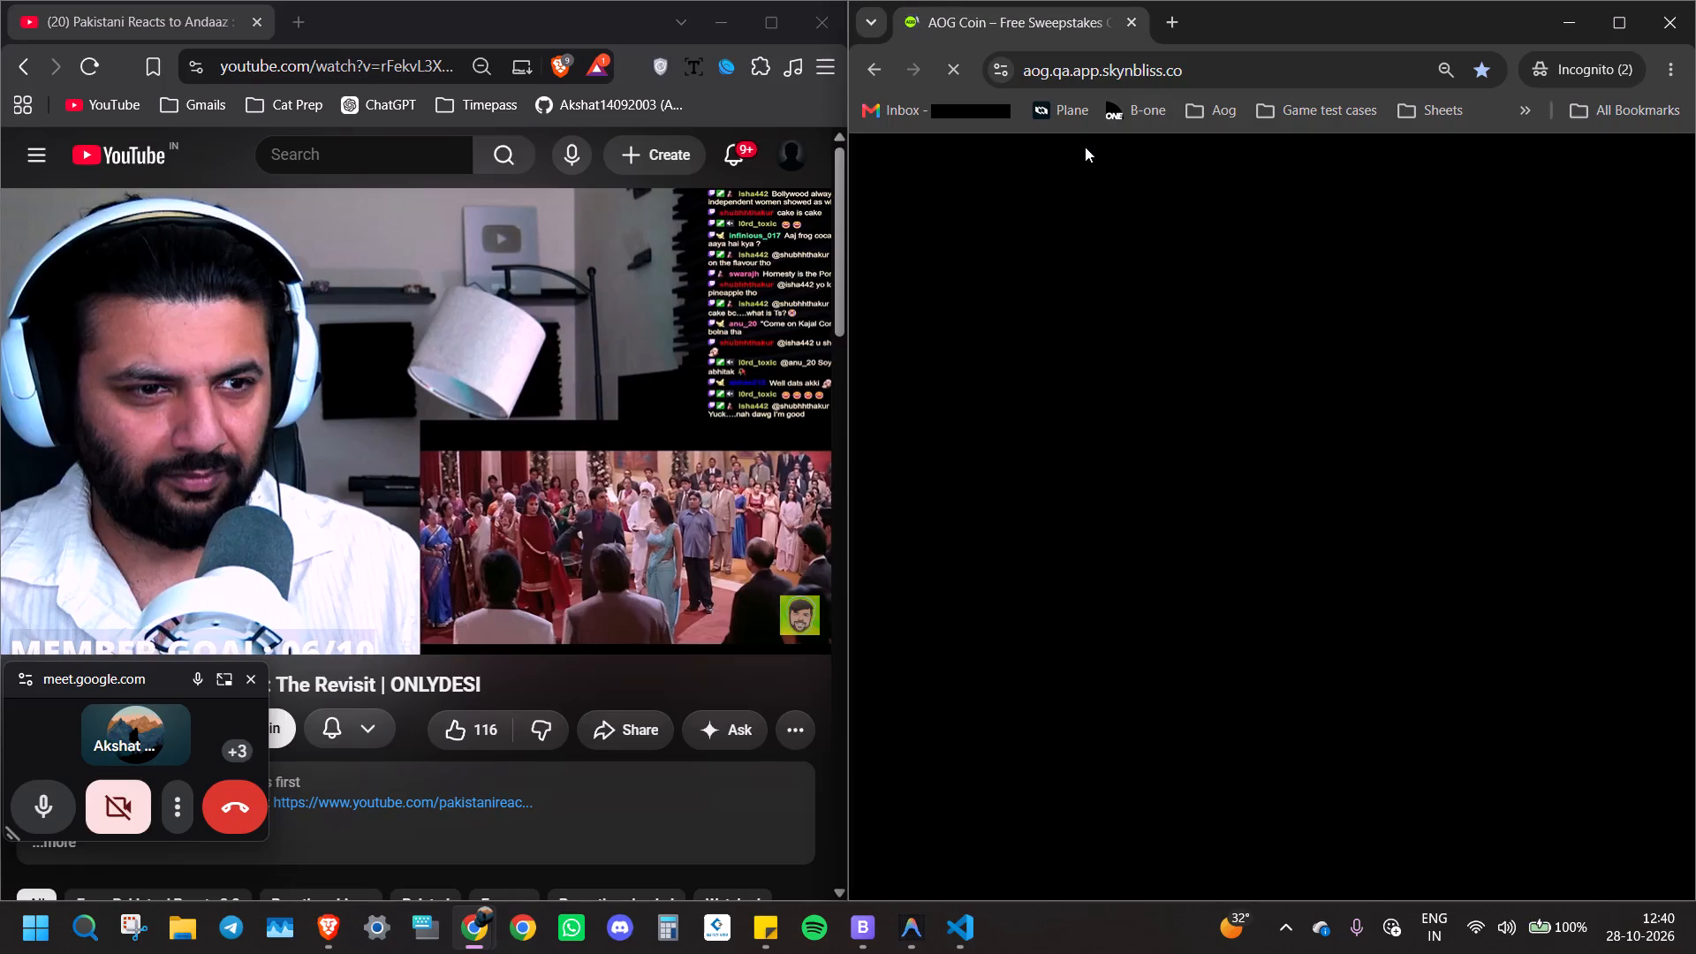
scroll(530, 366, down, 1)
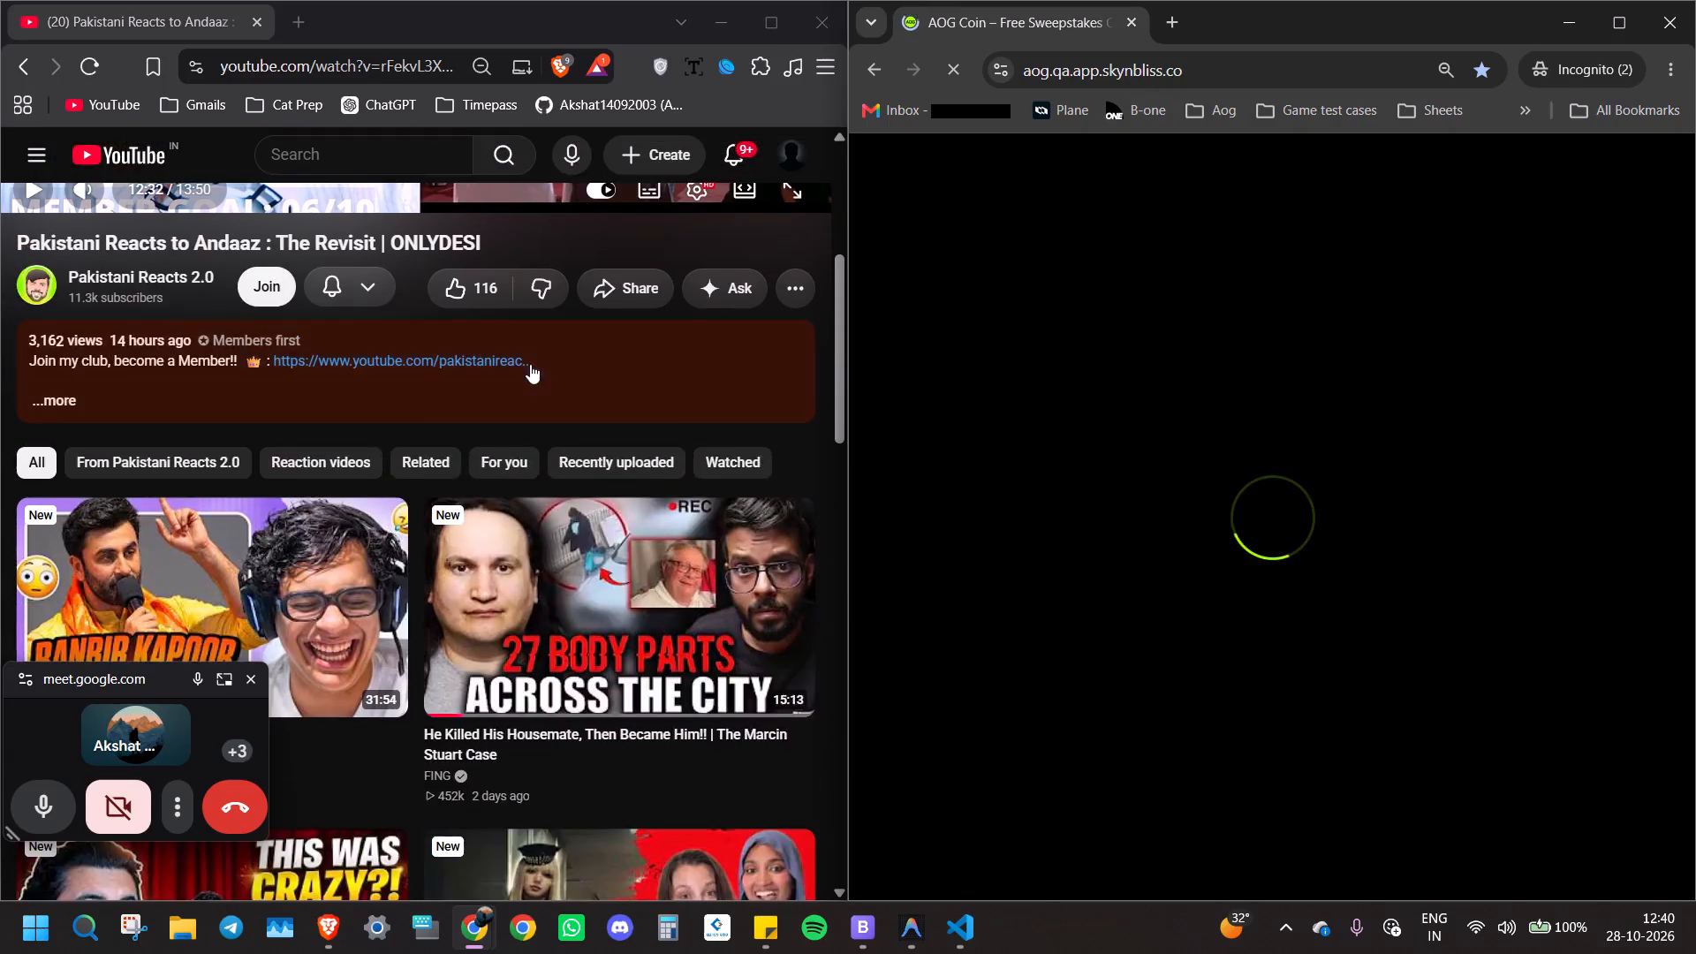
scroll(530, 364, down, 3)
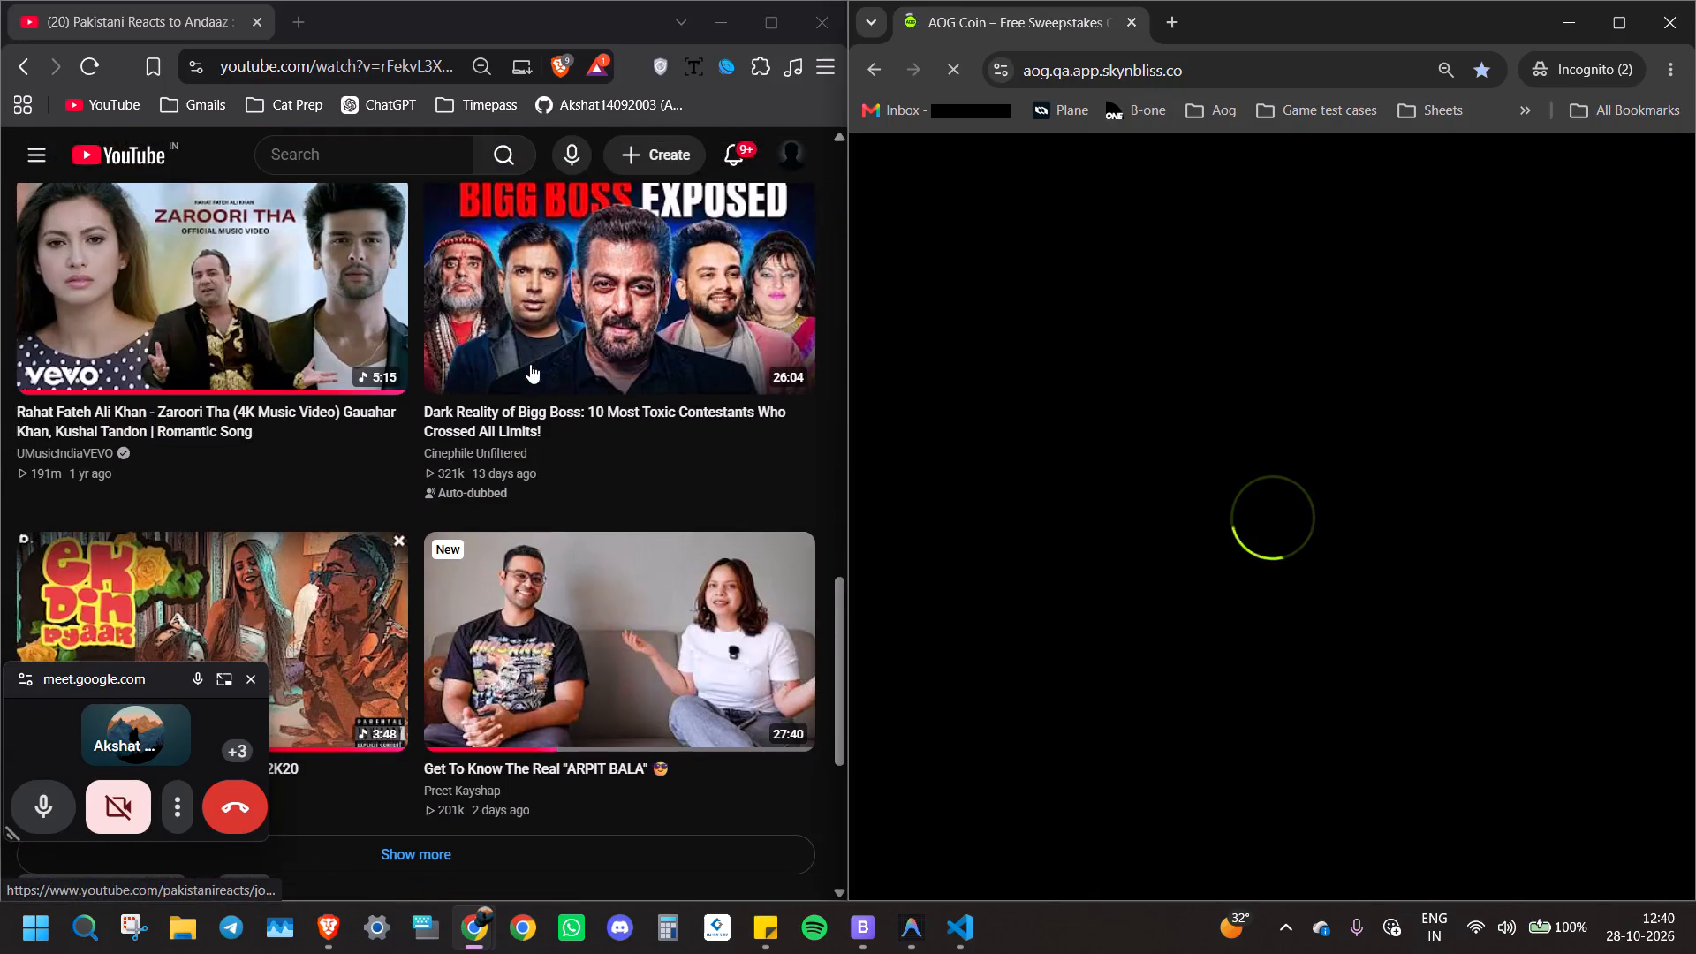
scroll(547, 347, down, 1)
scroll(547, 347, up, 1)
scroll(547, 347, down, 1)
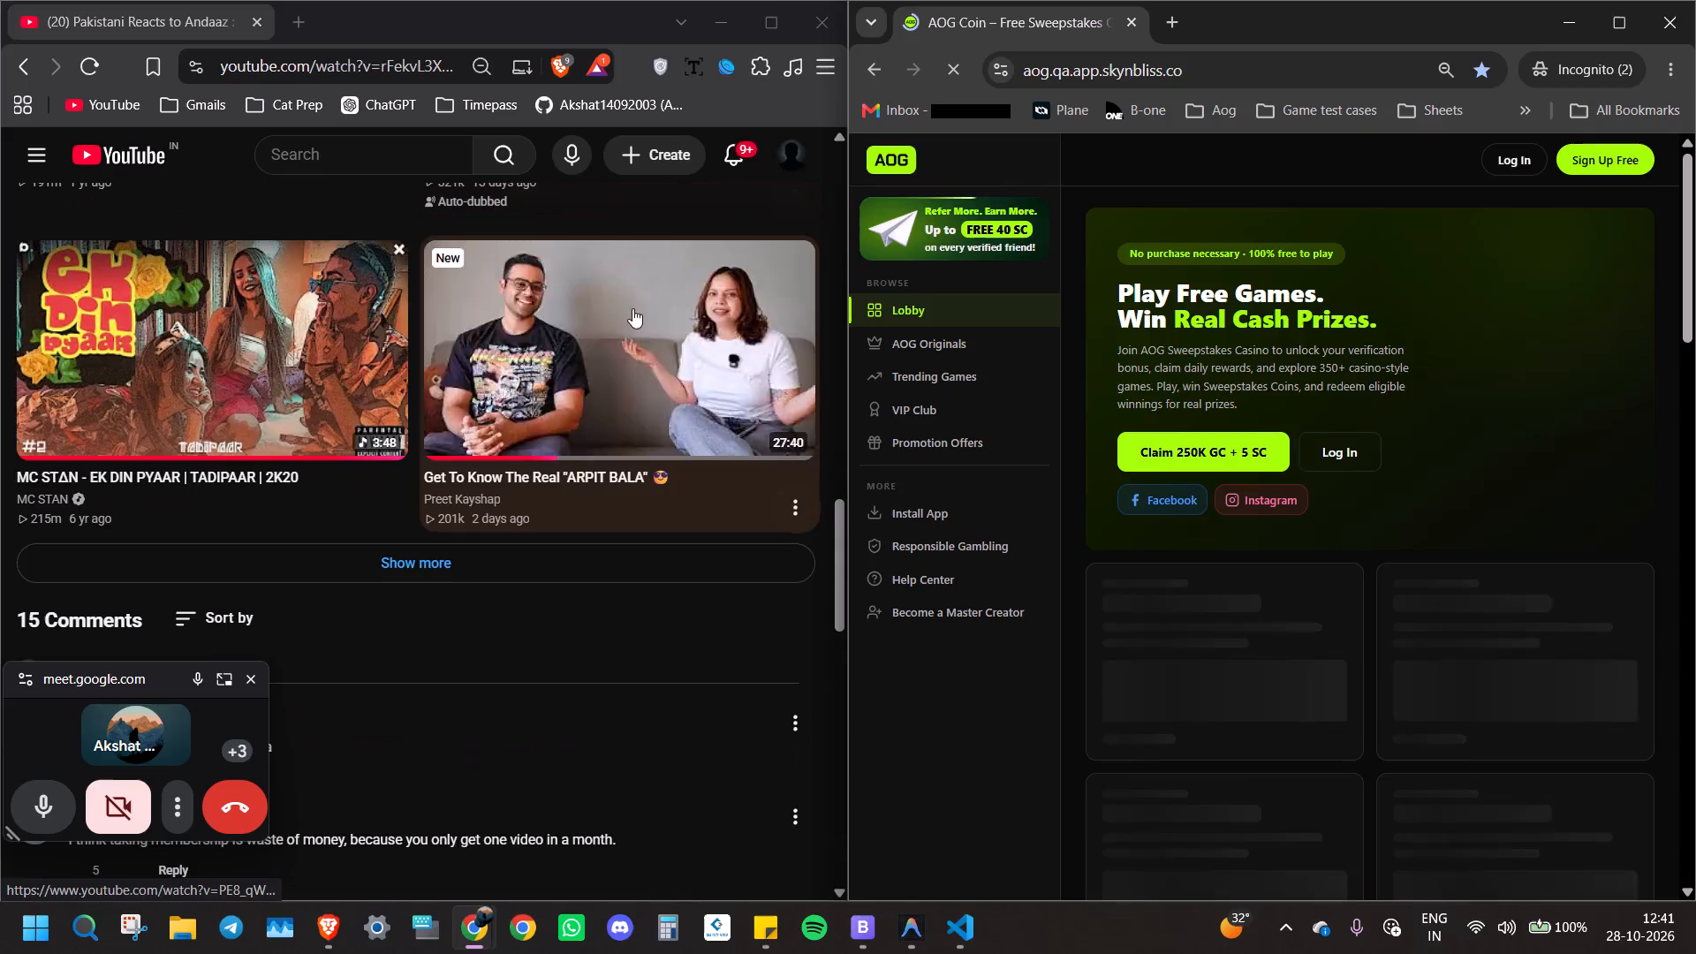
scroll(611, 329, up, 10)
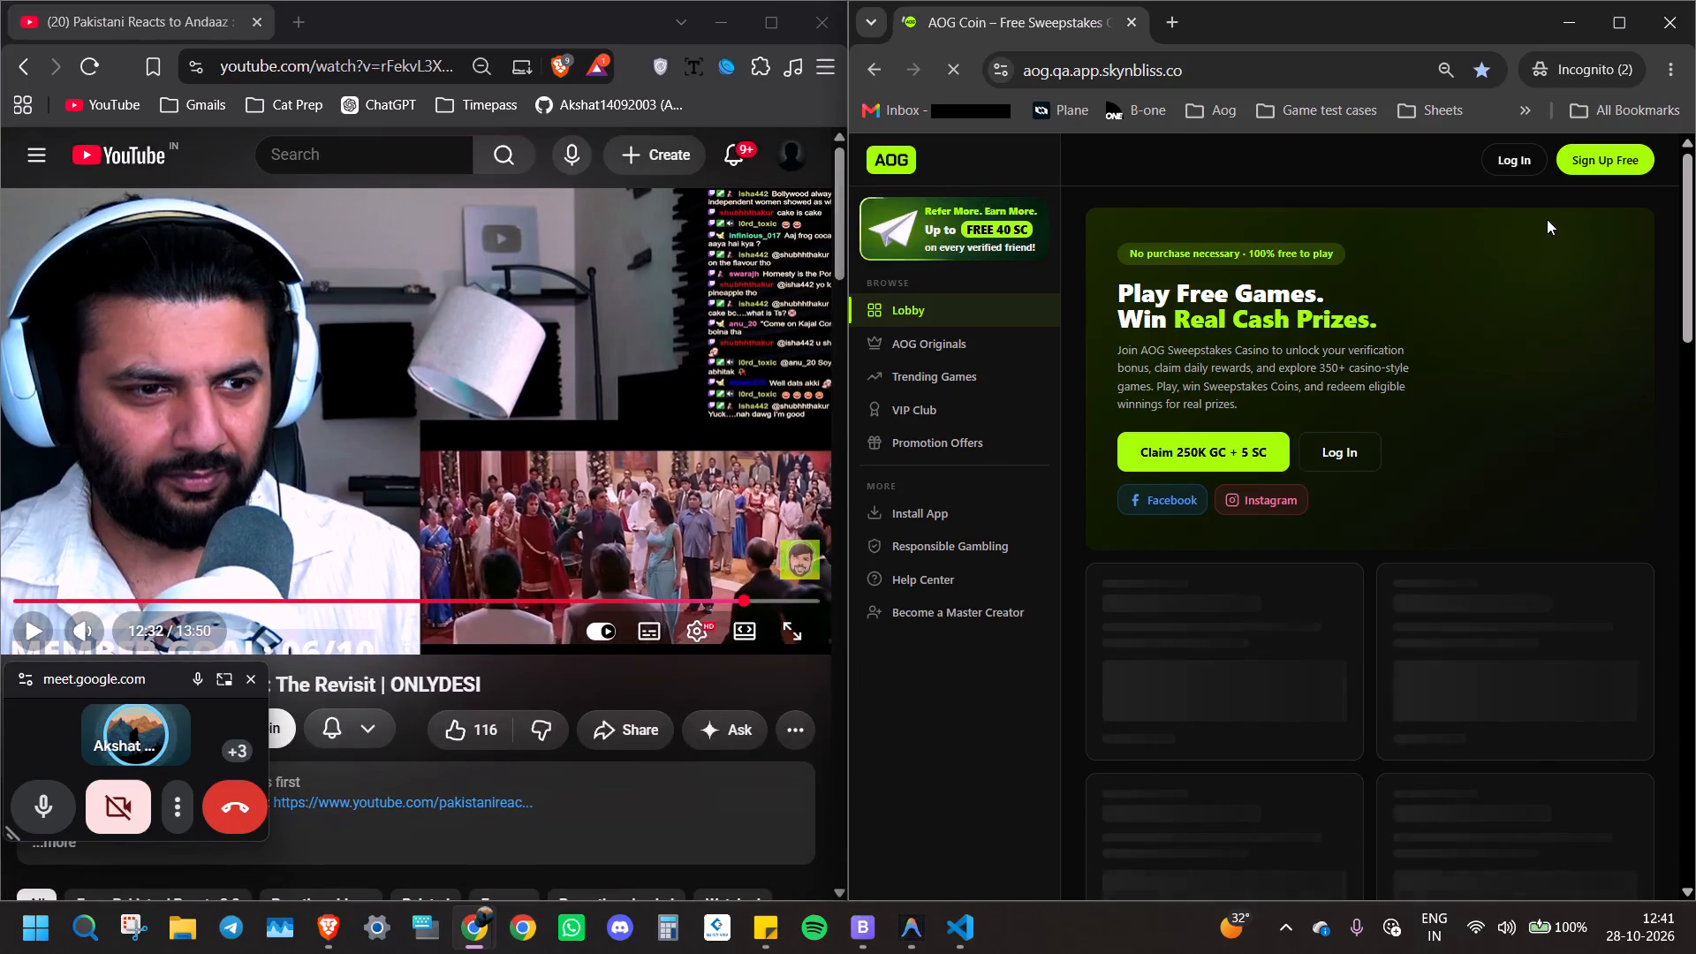
Open the AOG account registration form and autofill the name, email and mobile number from the saved Akshat profile.
click(1502, 157)
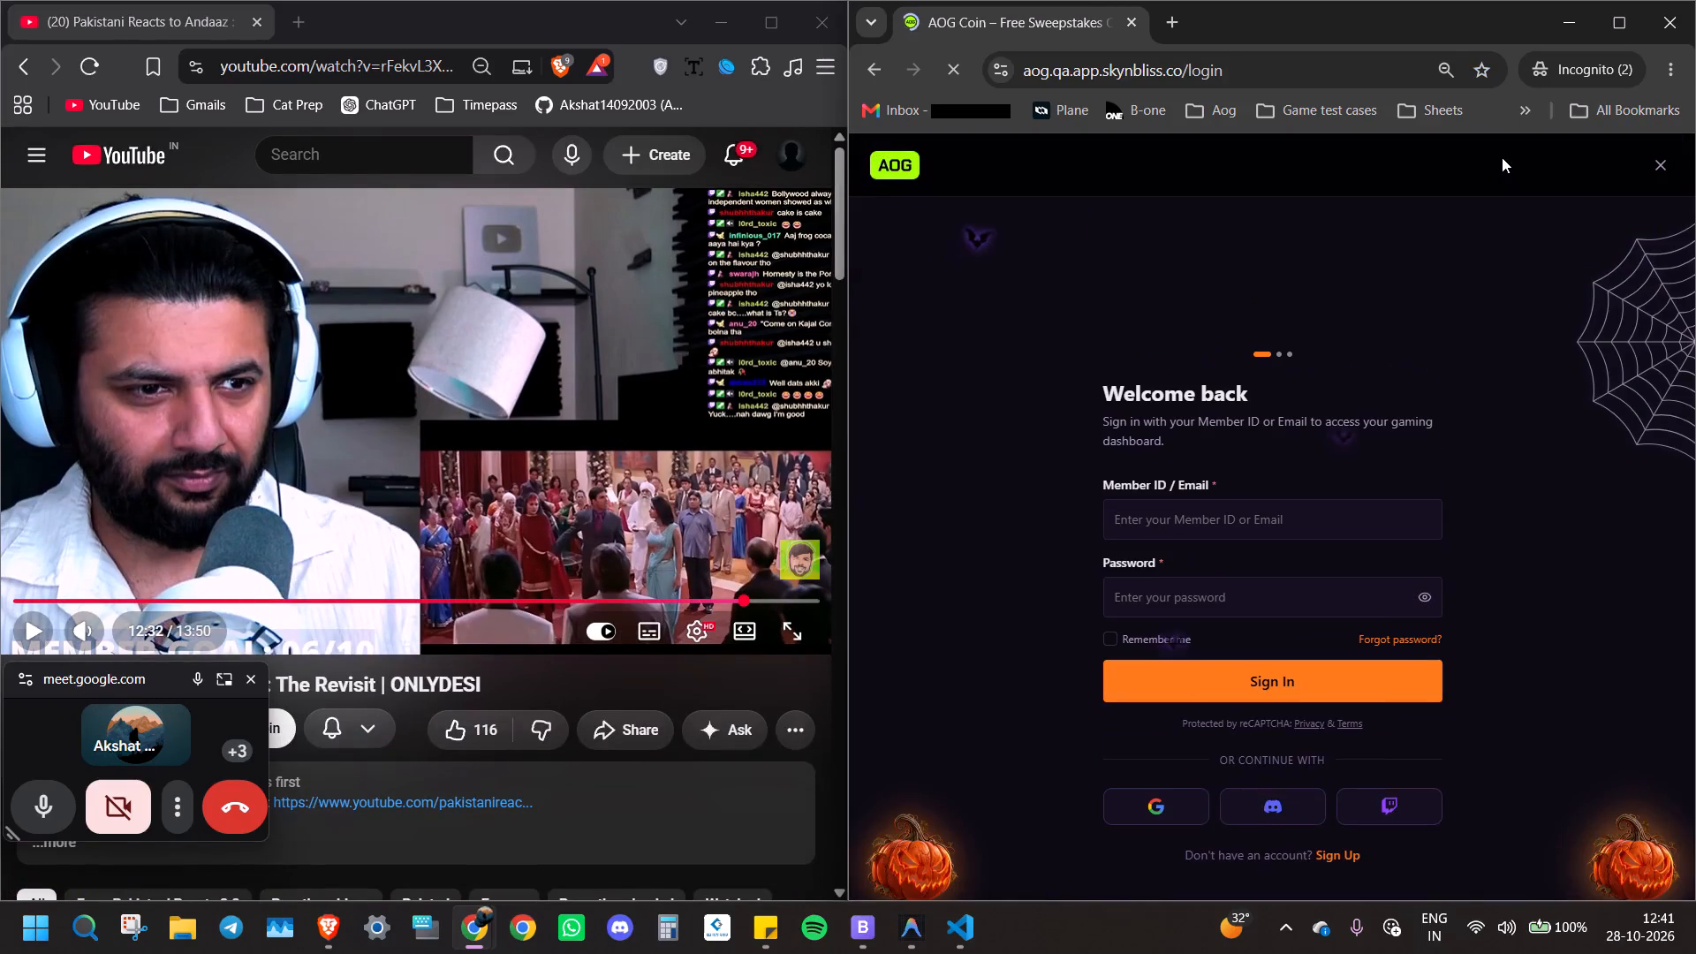
click(1272, 529)
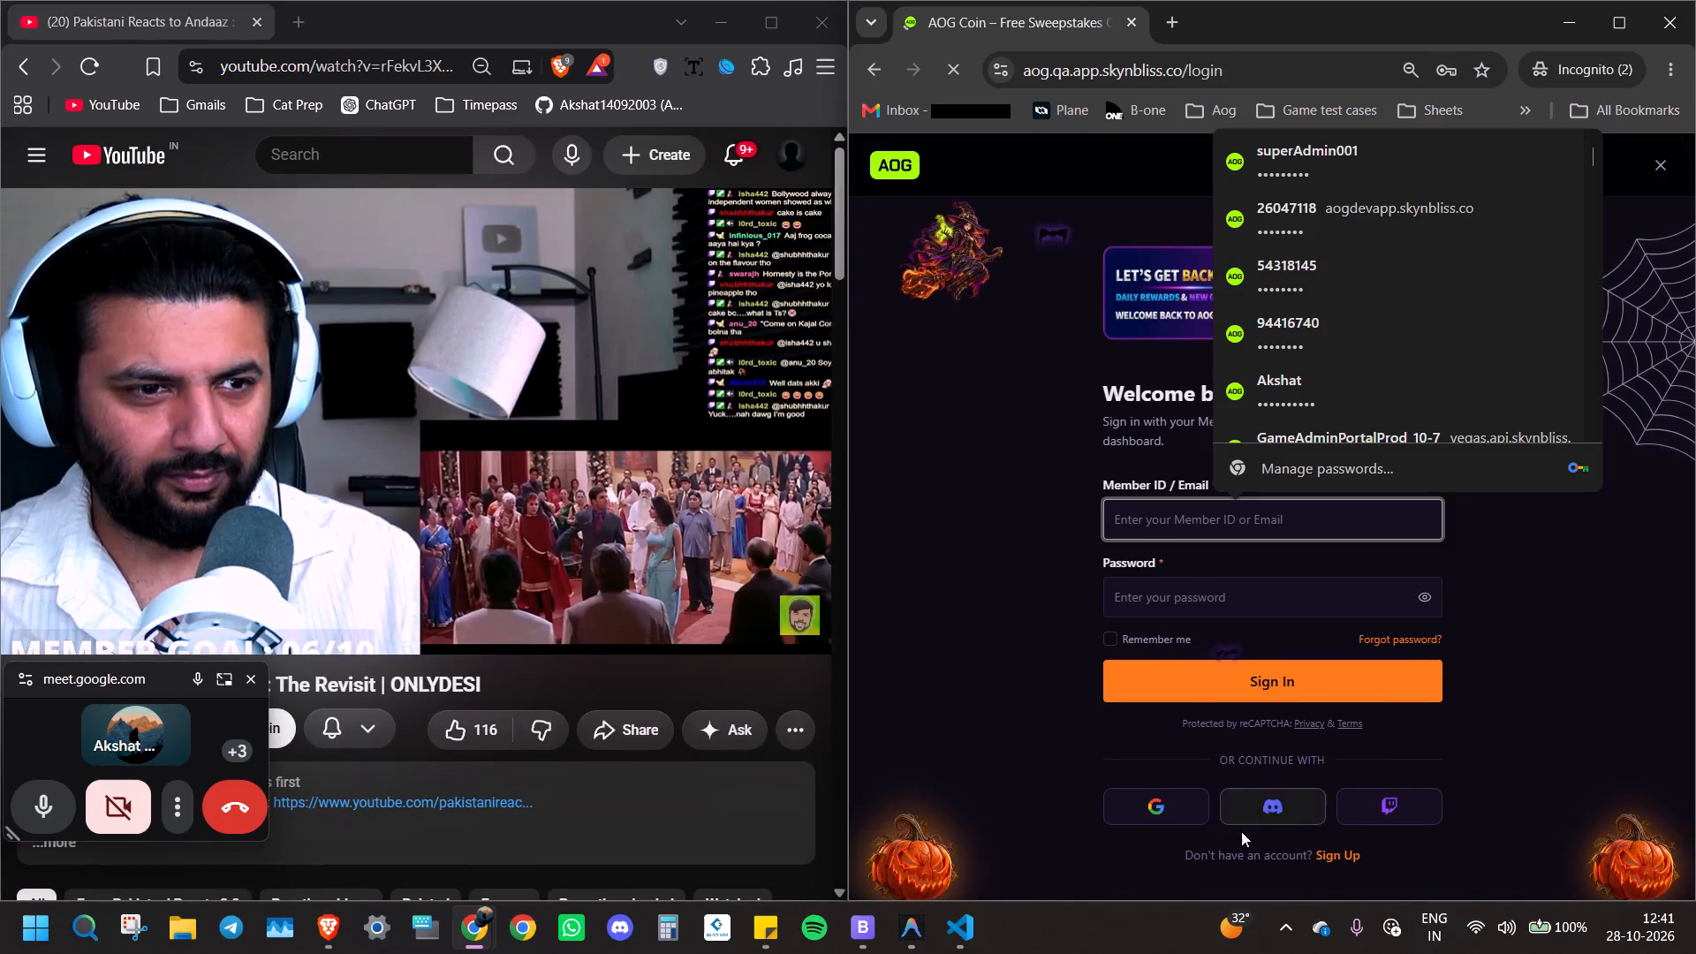
click(1346, 856)
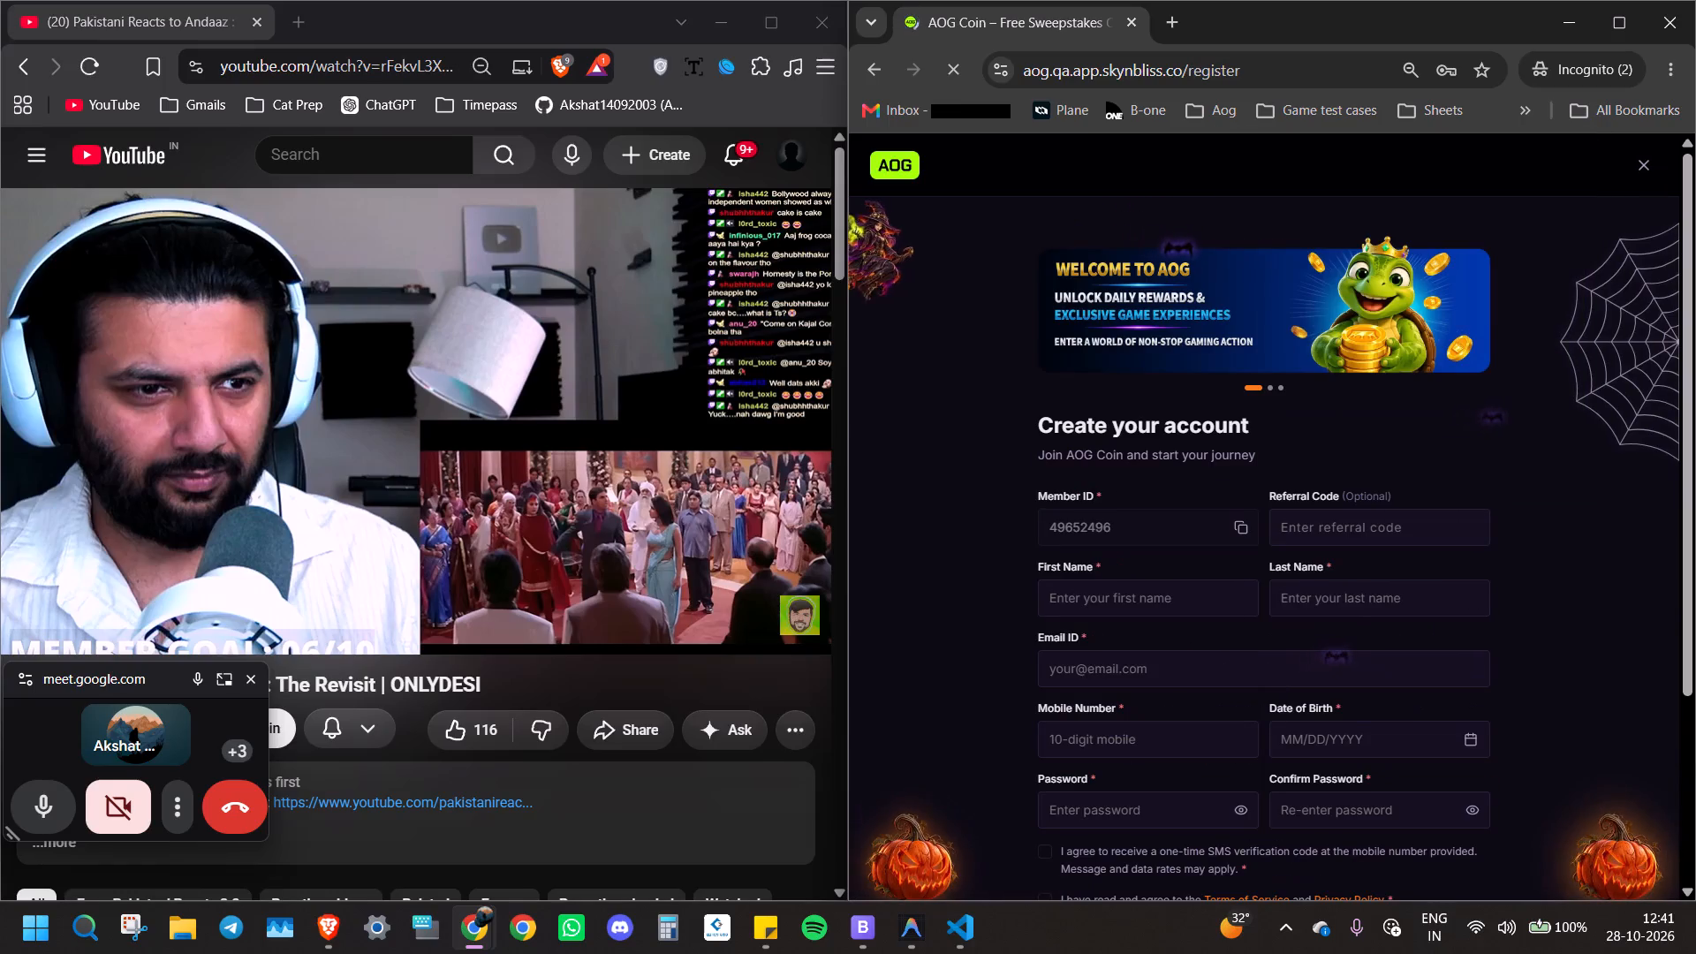
click(1132, 604)
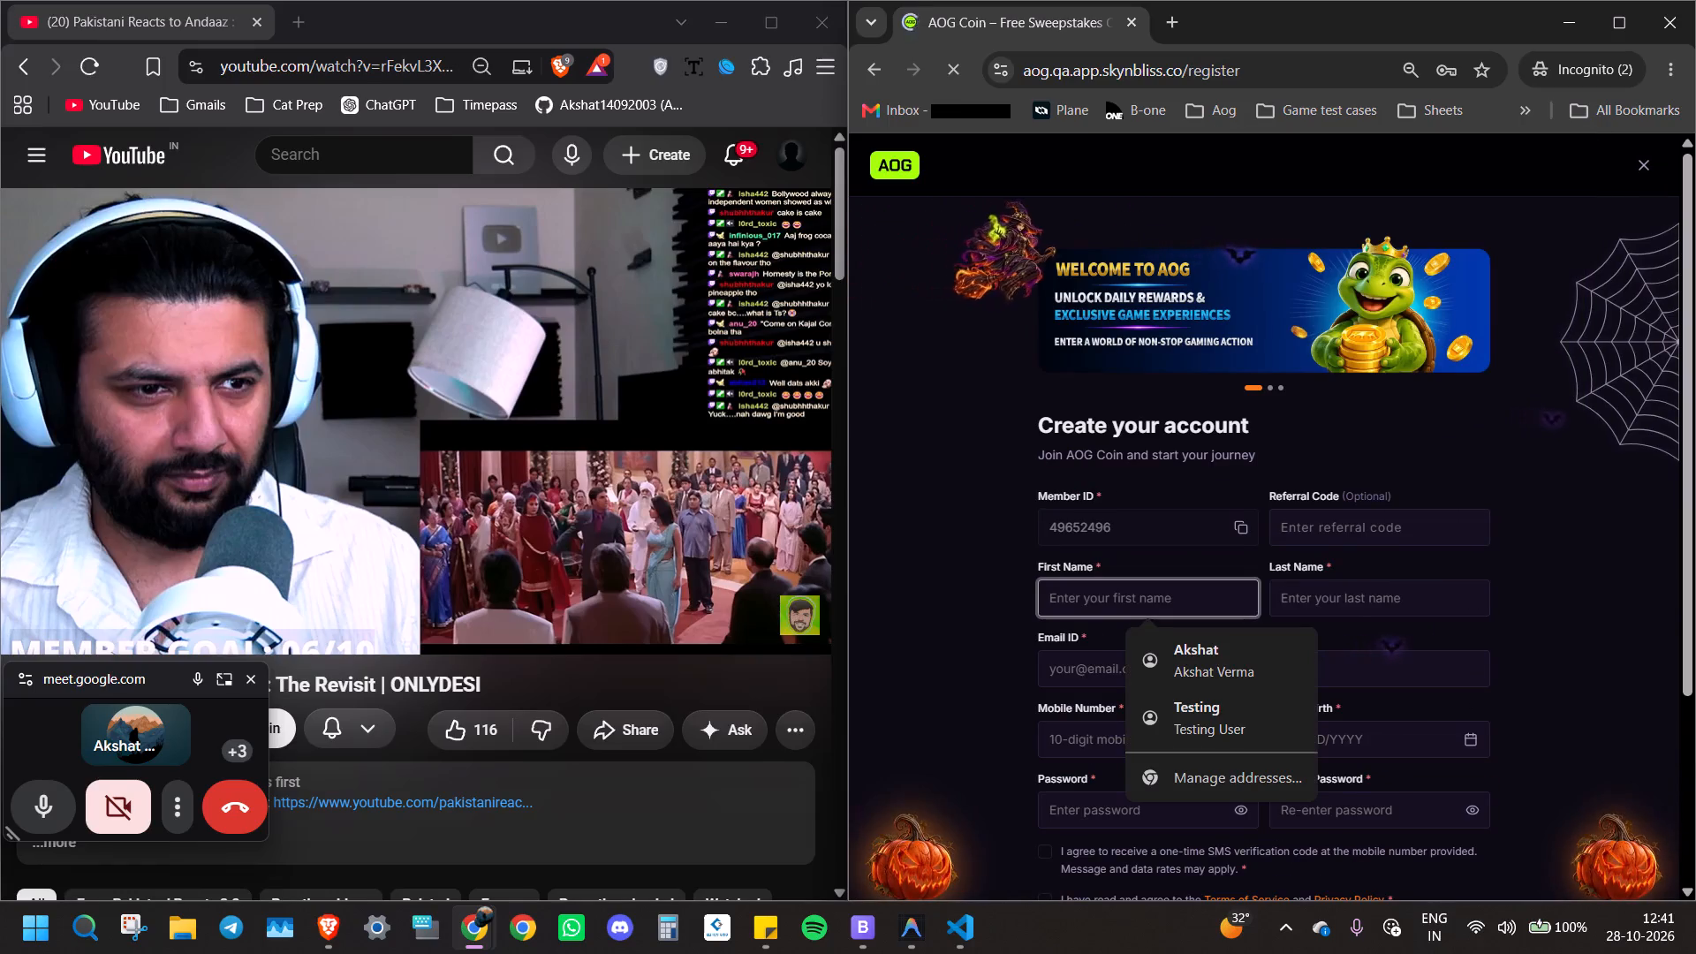
click(1214, 656)
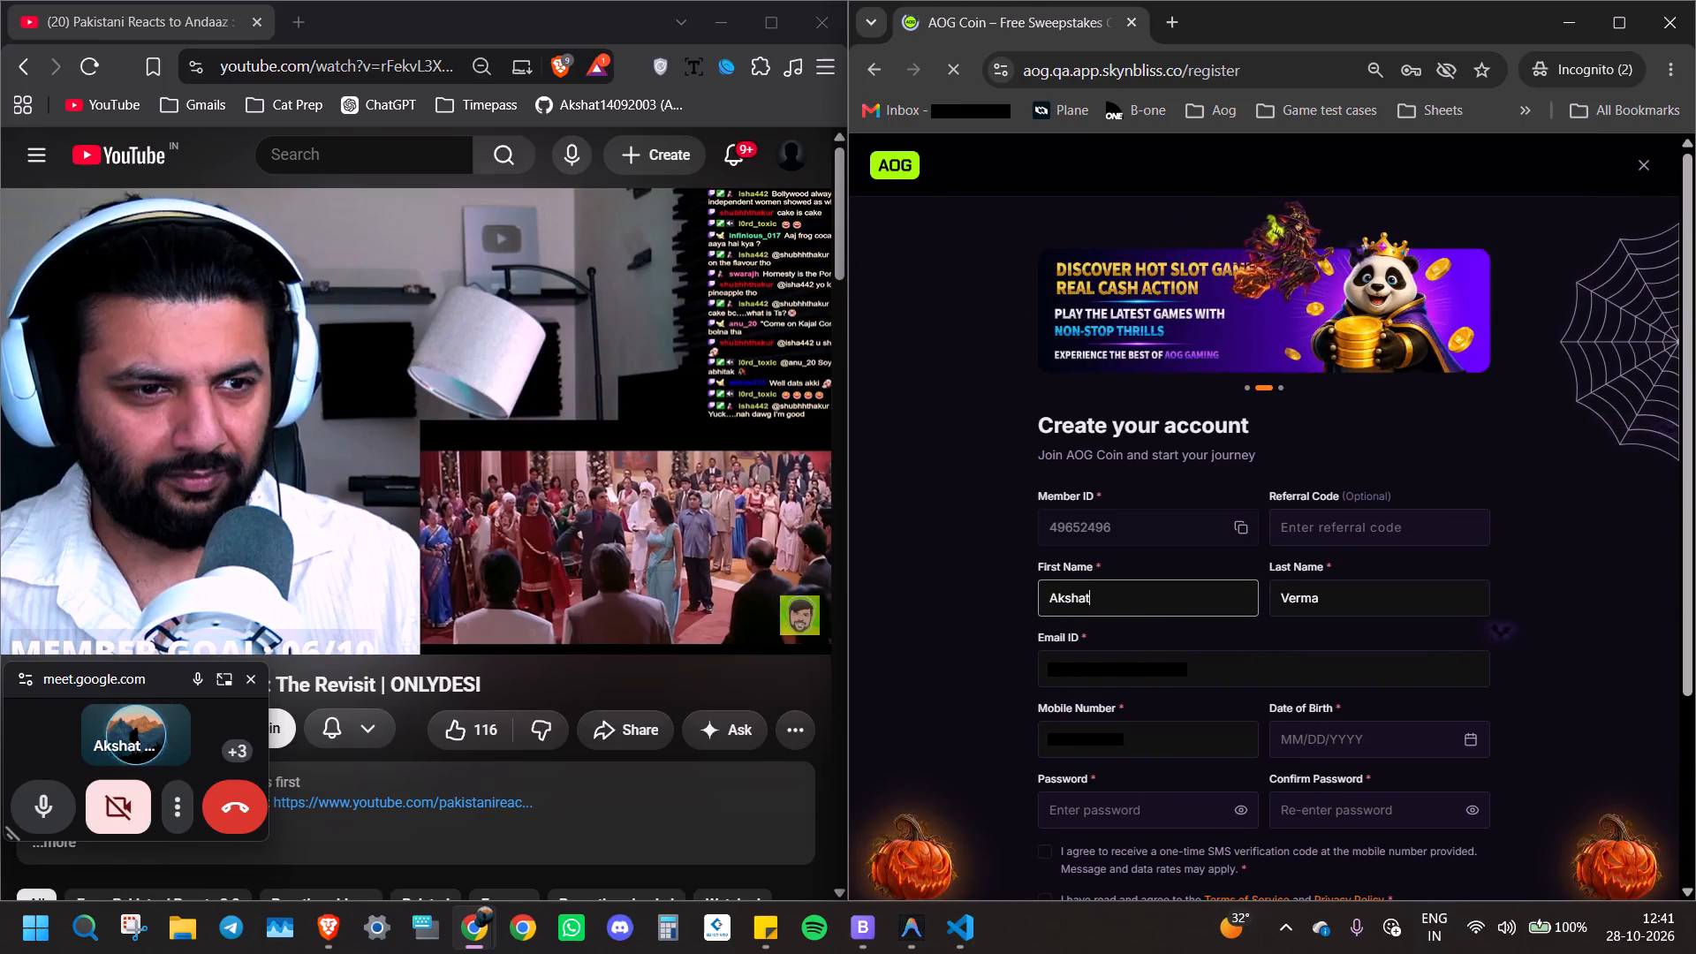
Open the disposable email site temp-mail.app in a new incognito tab, and return to the AOG registration form.
click(1174, 25)
text(te)
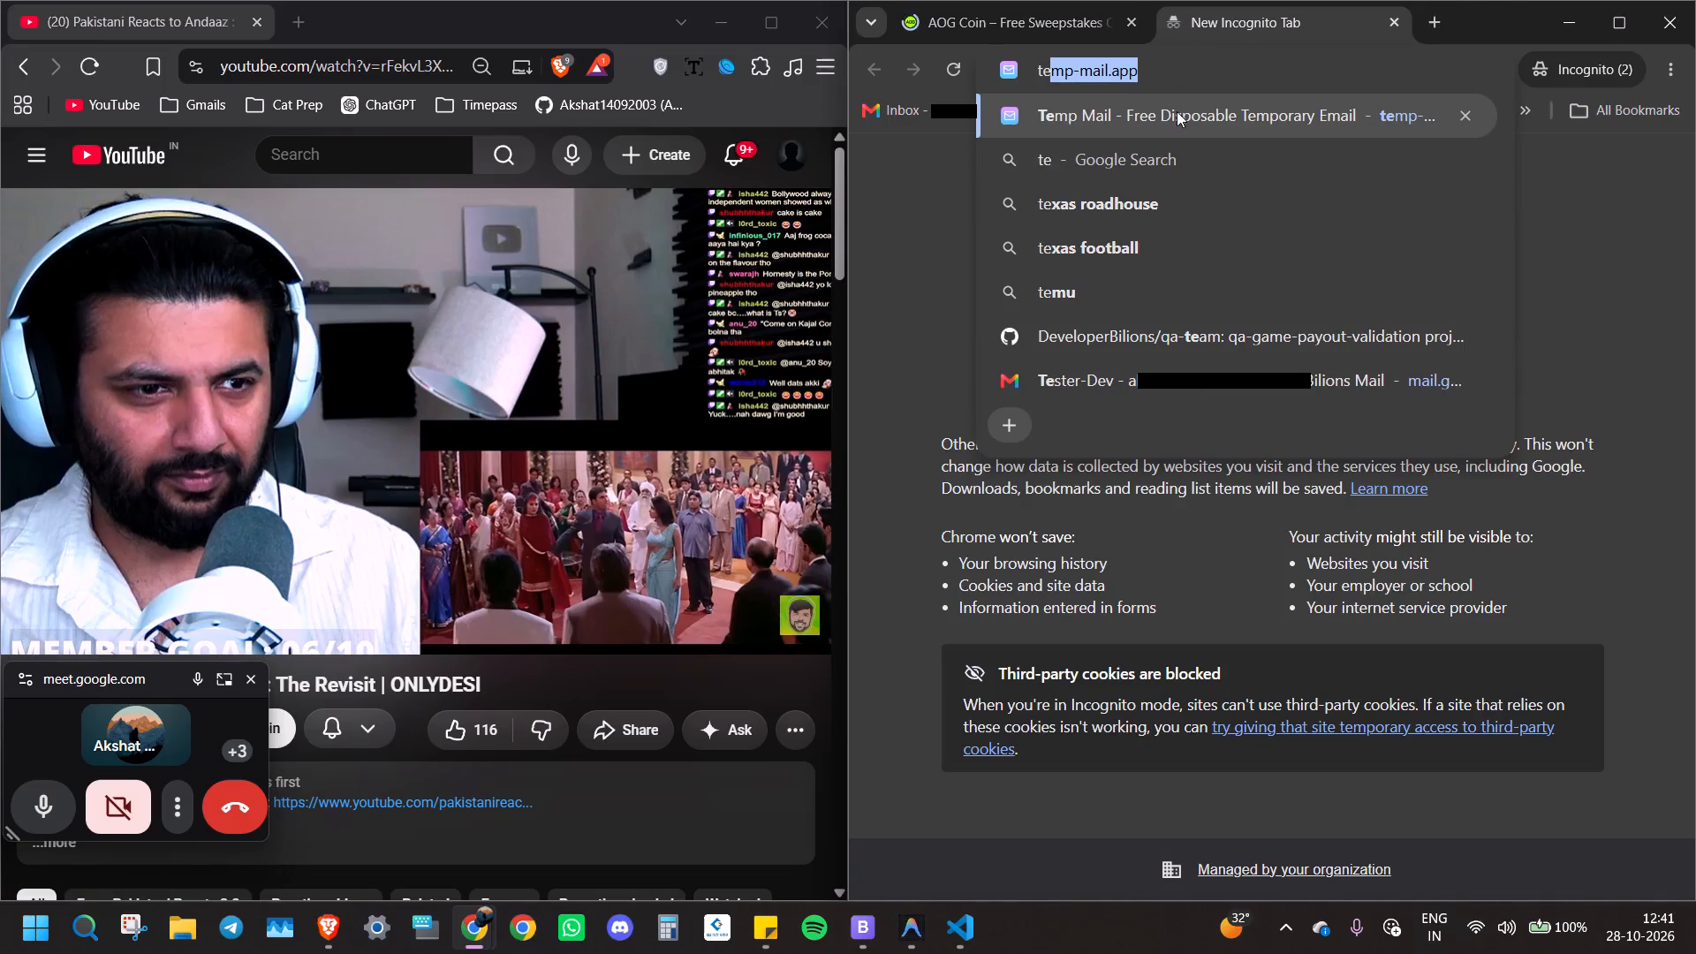
click(1177, 111)
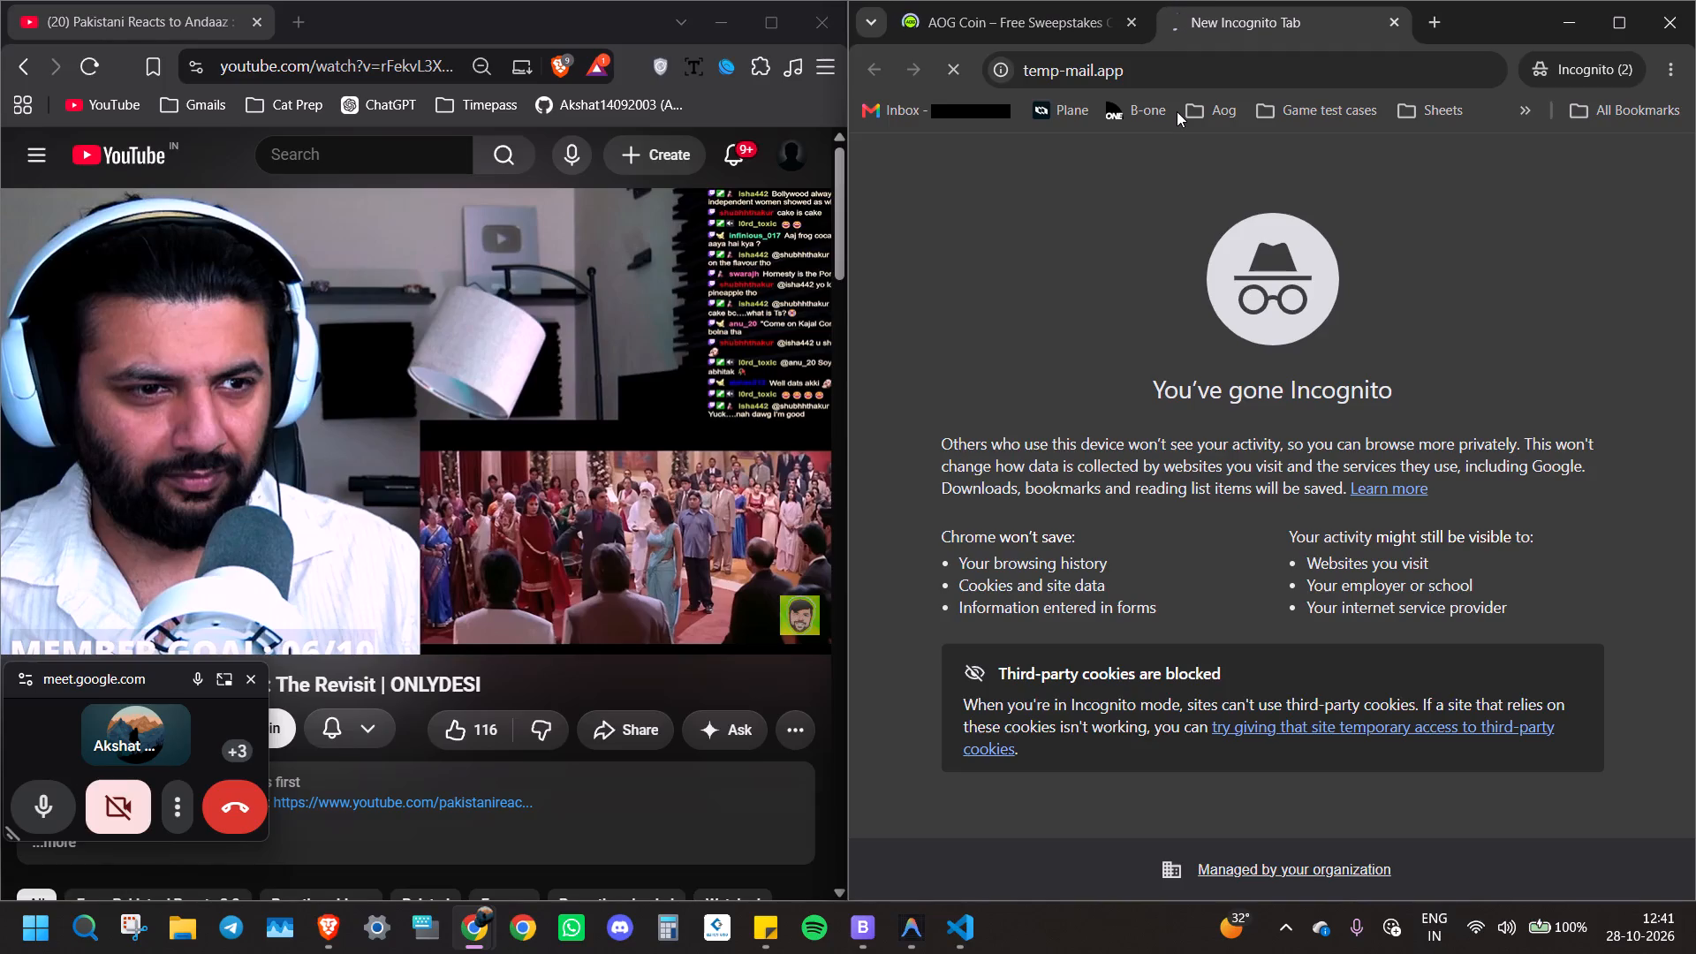
click(1033, 31)
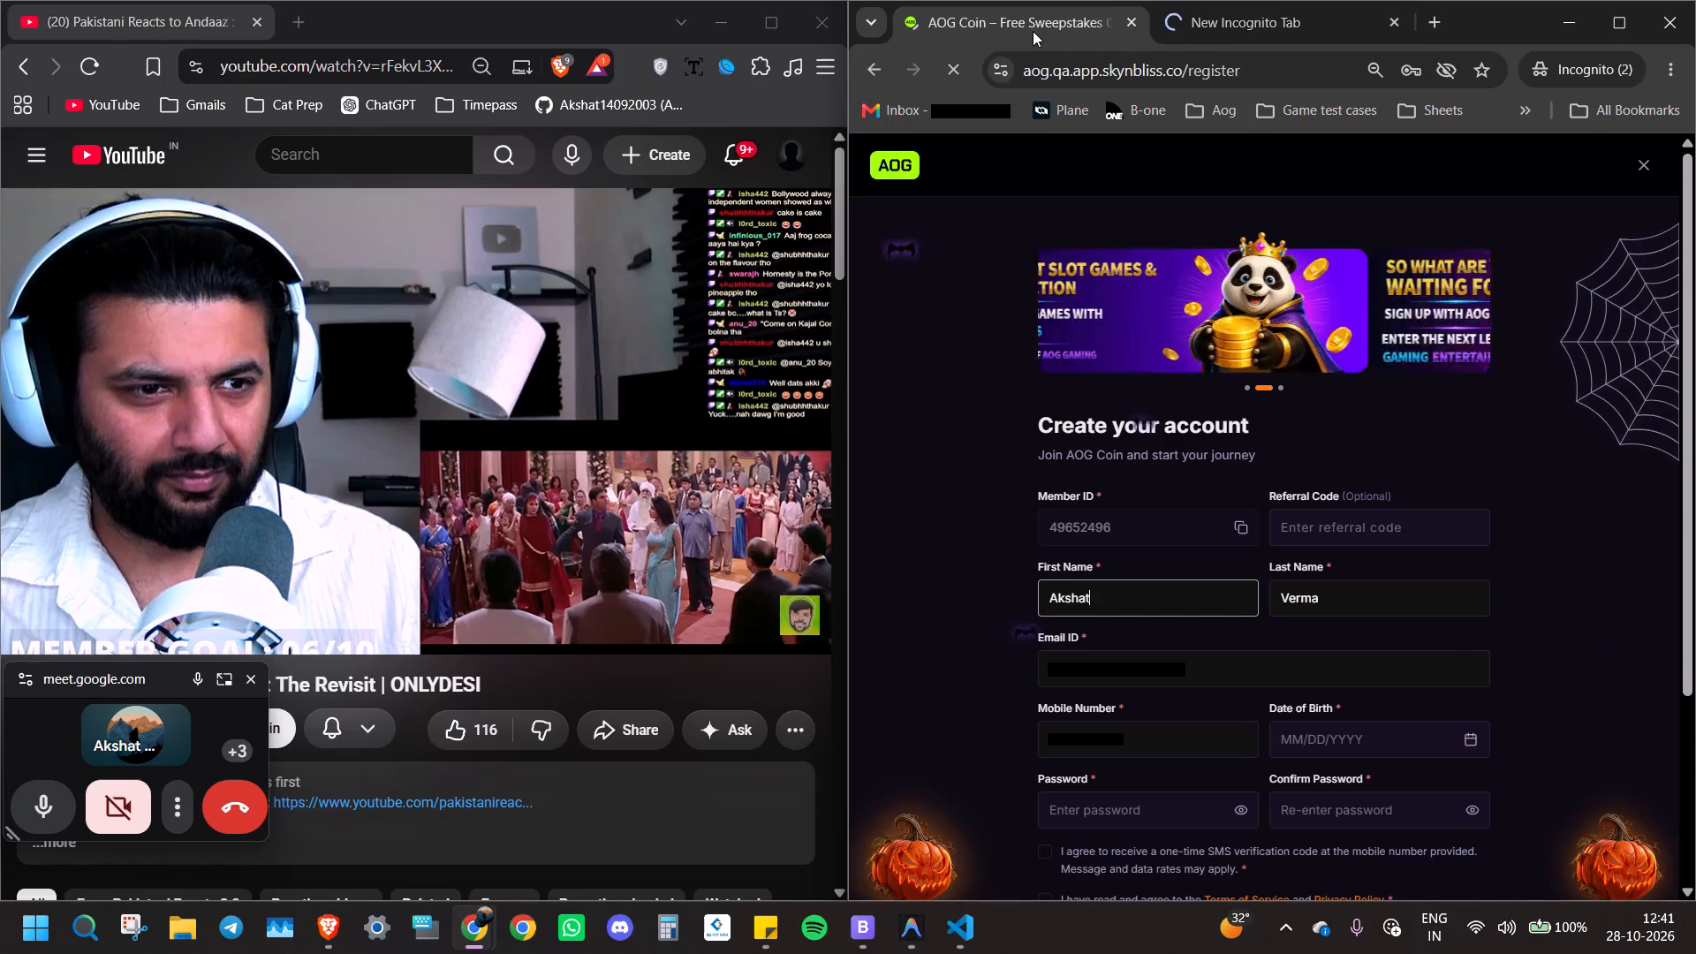
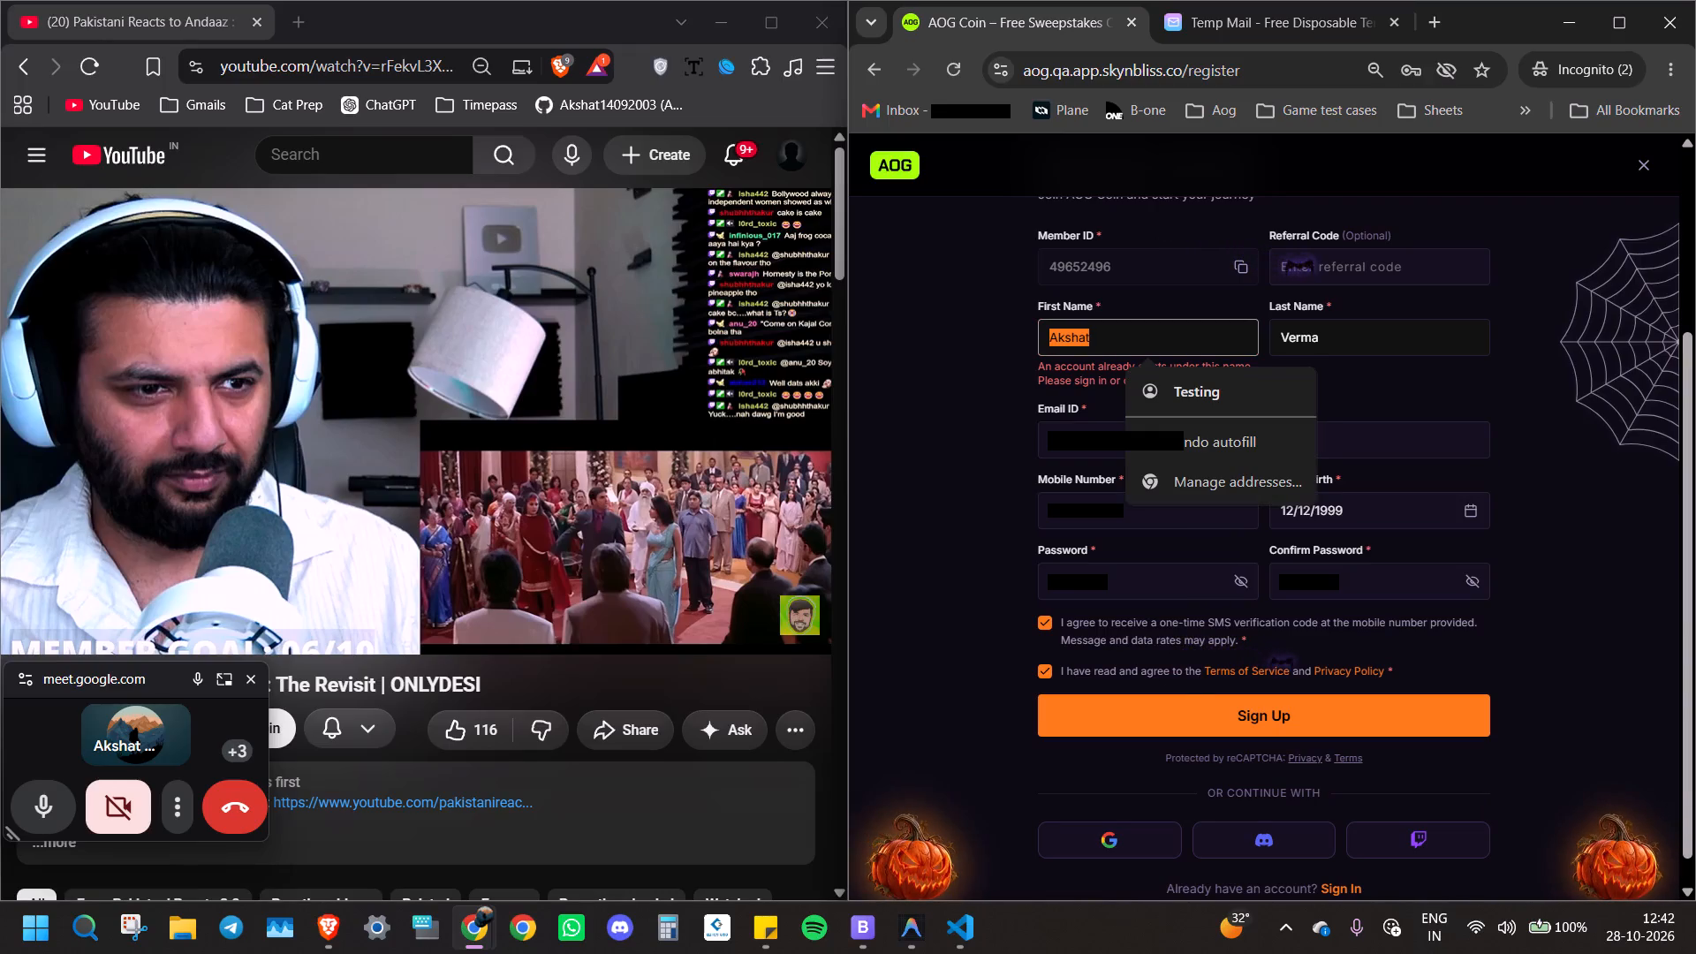
Change the registration form's first name to "Oryon" and last name to "Vadapav", and submit the sign-up.
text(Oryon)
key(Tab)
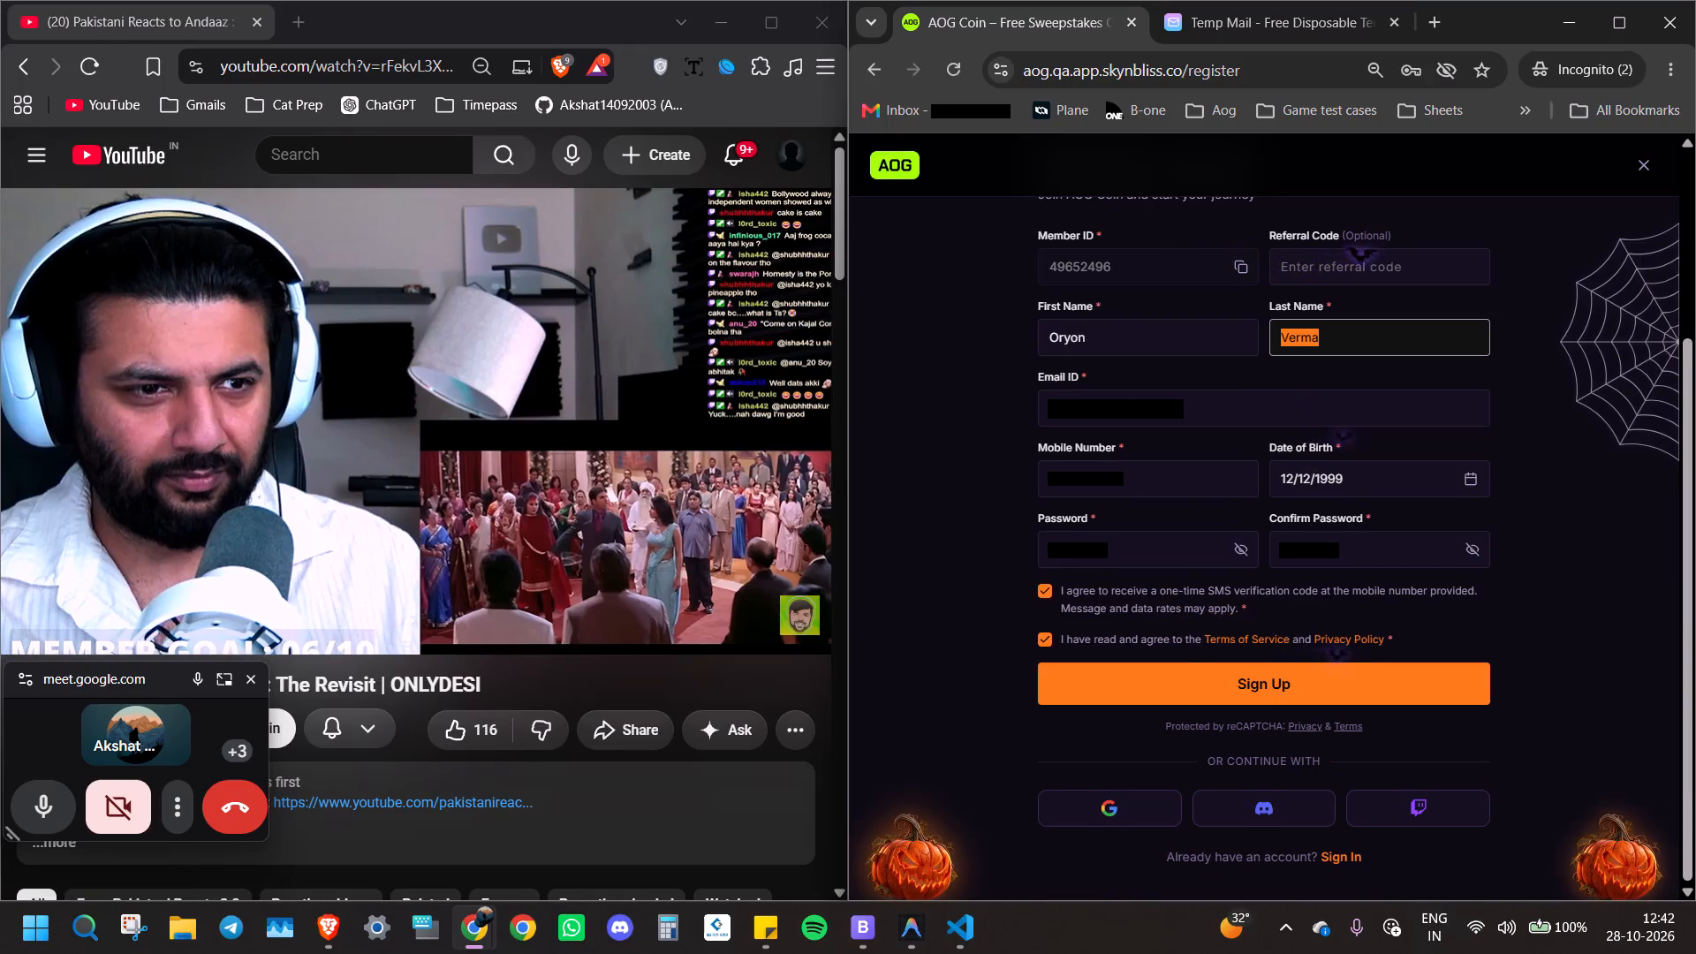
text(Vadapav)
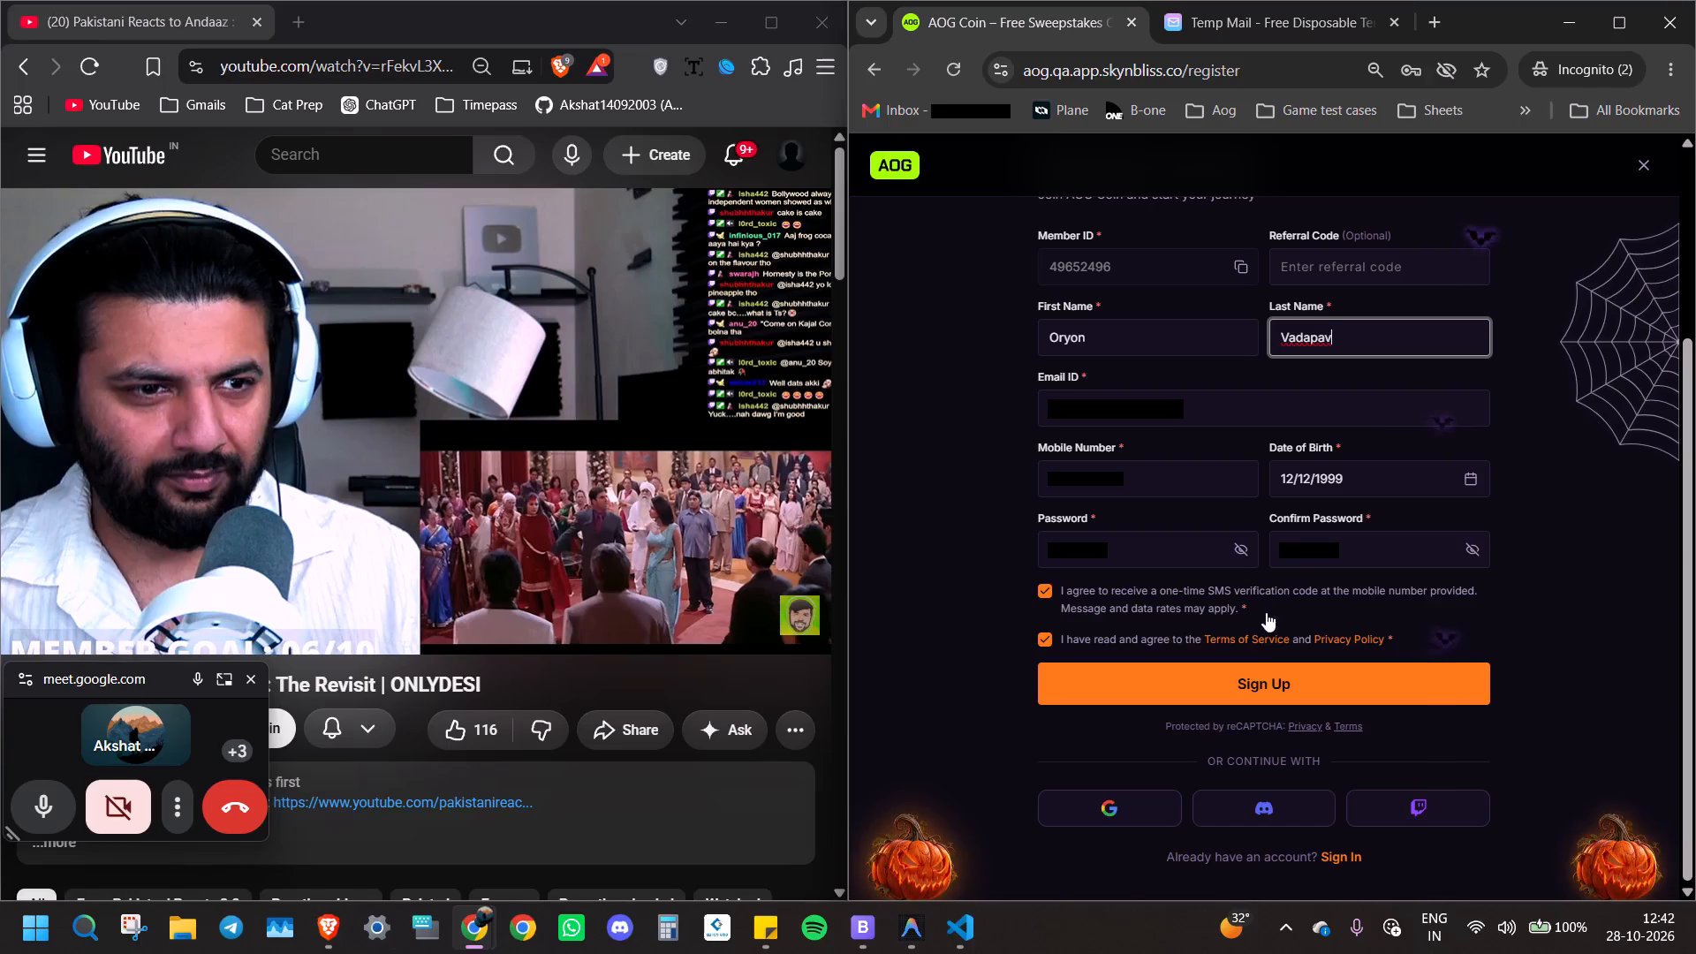
scroll(1283, 640, up, 2)
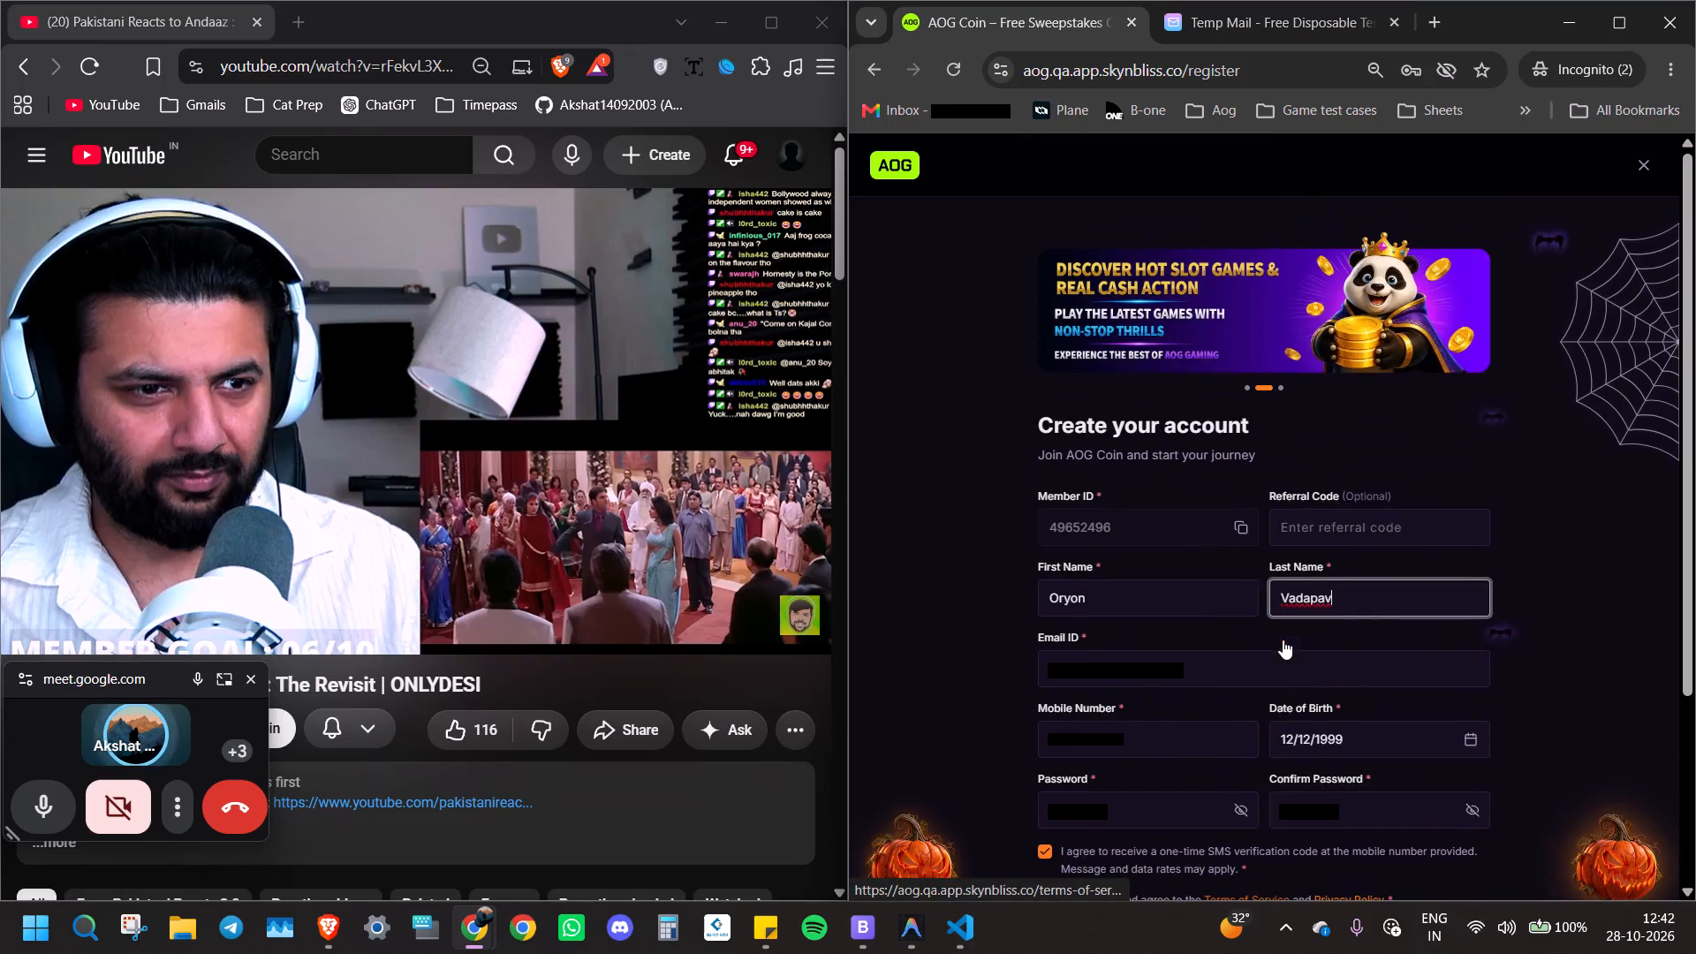
scroll(1263, 695, down, 2)
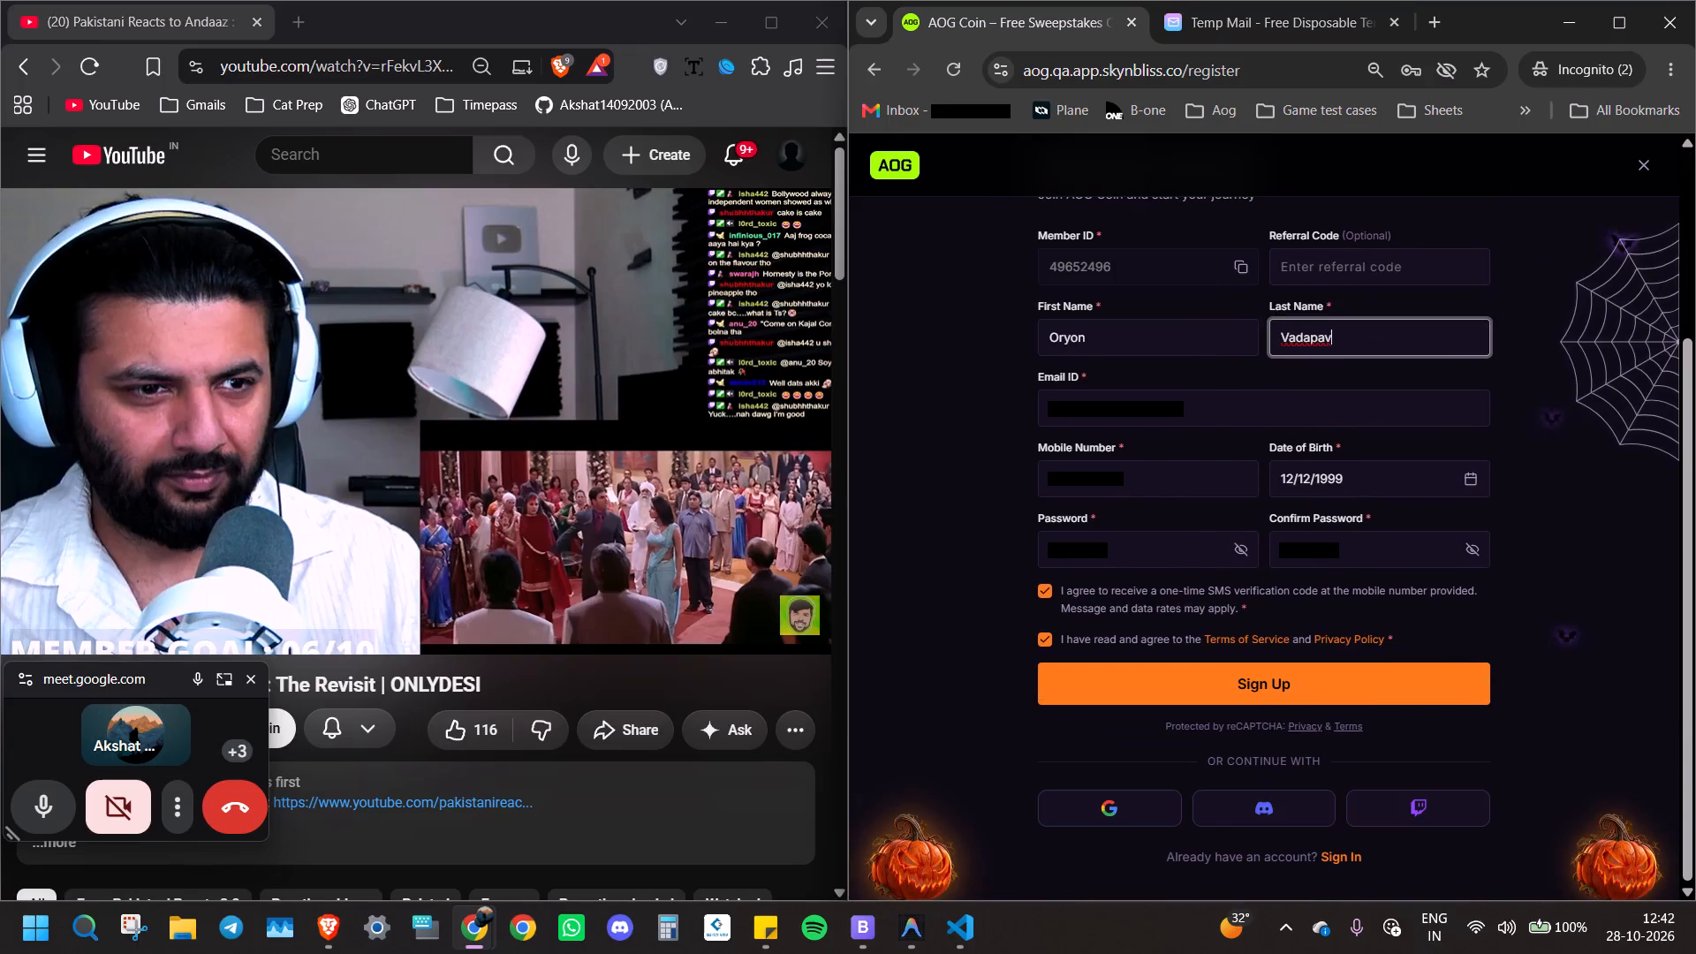
click(1302, 686)
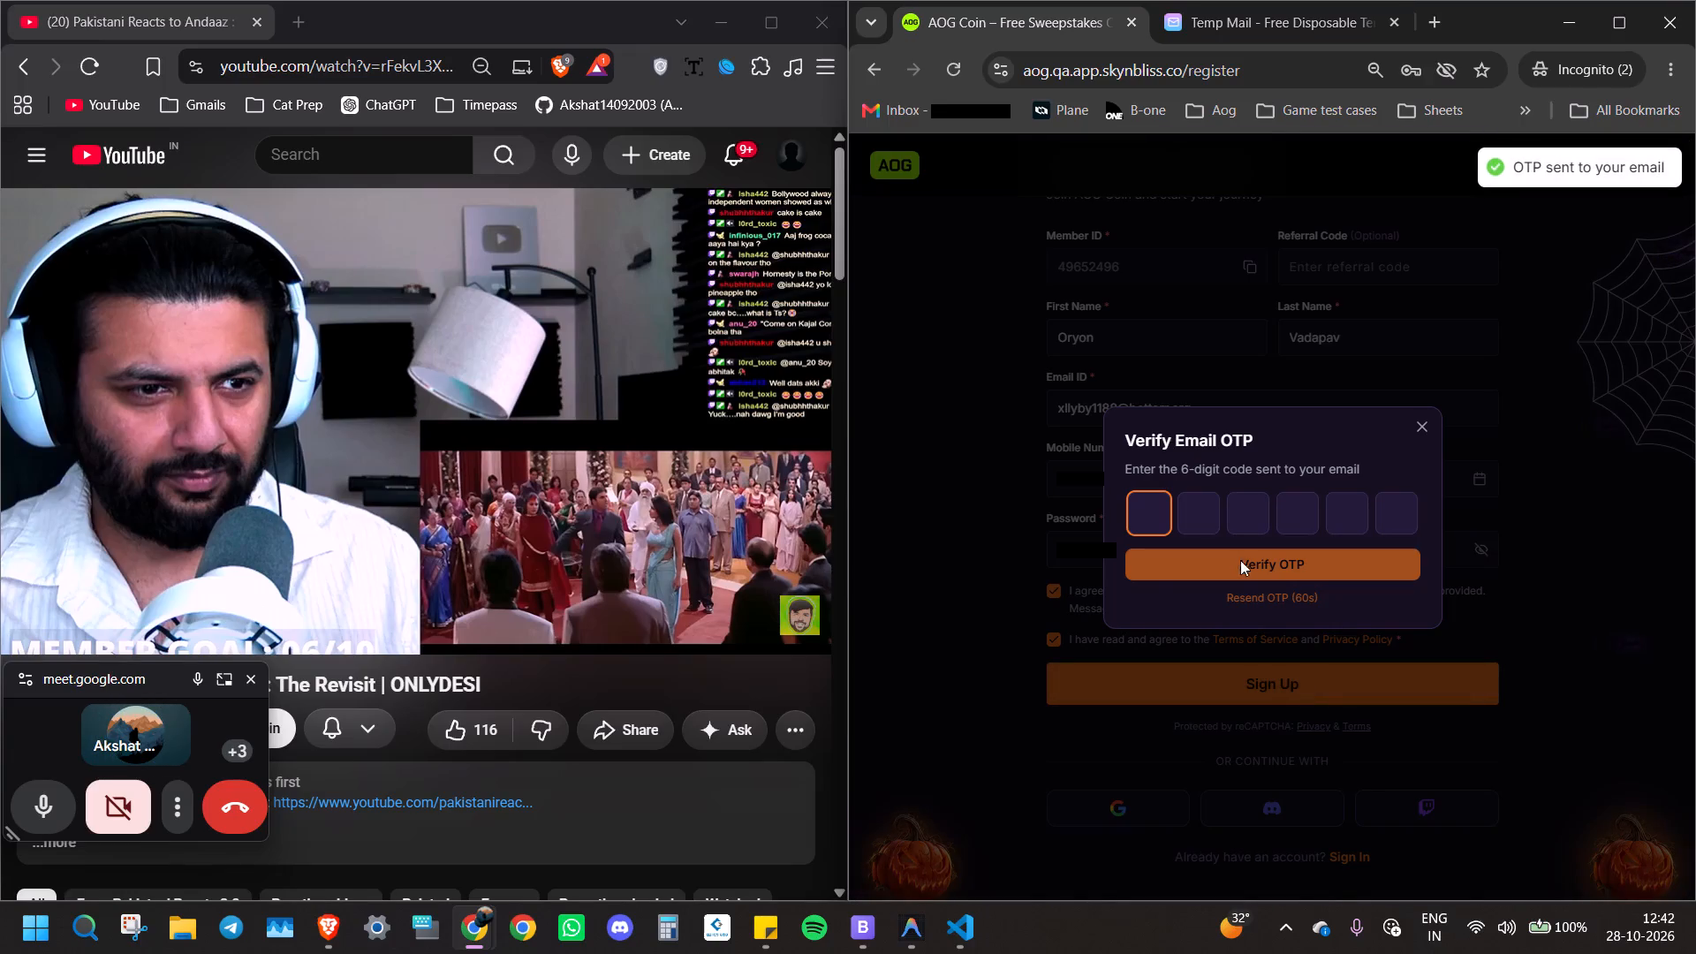
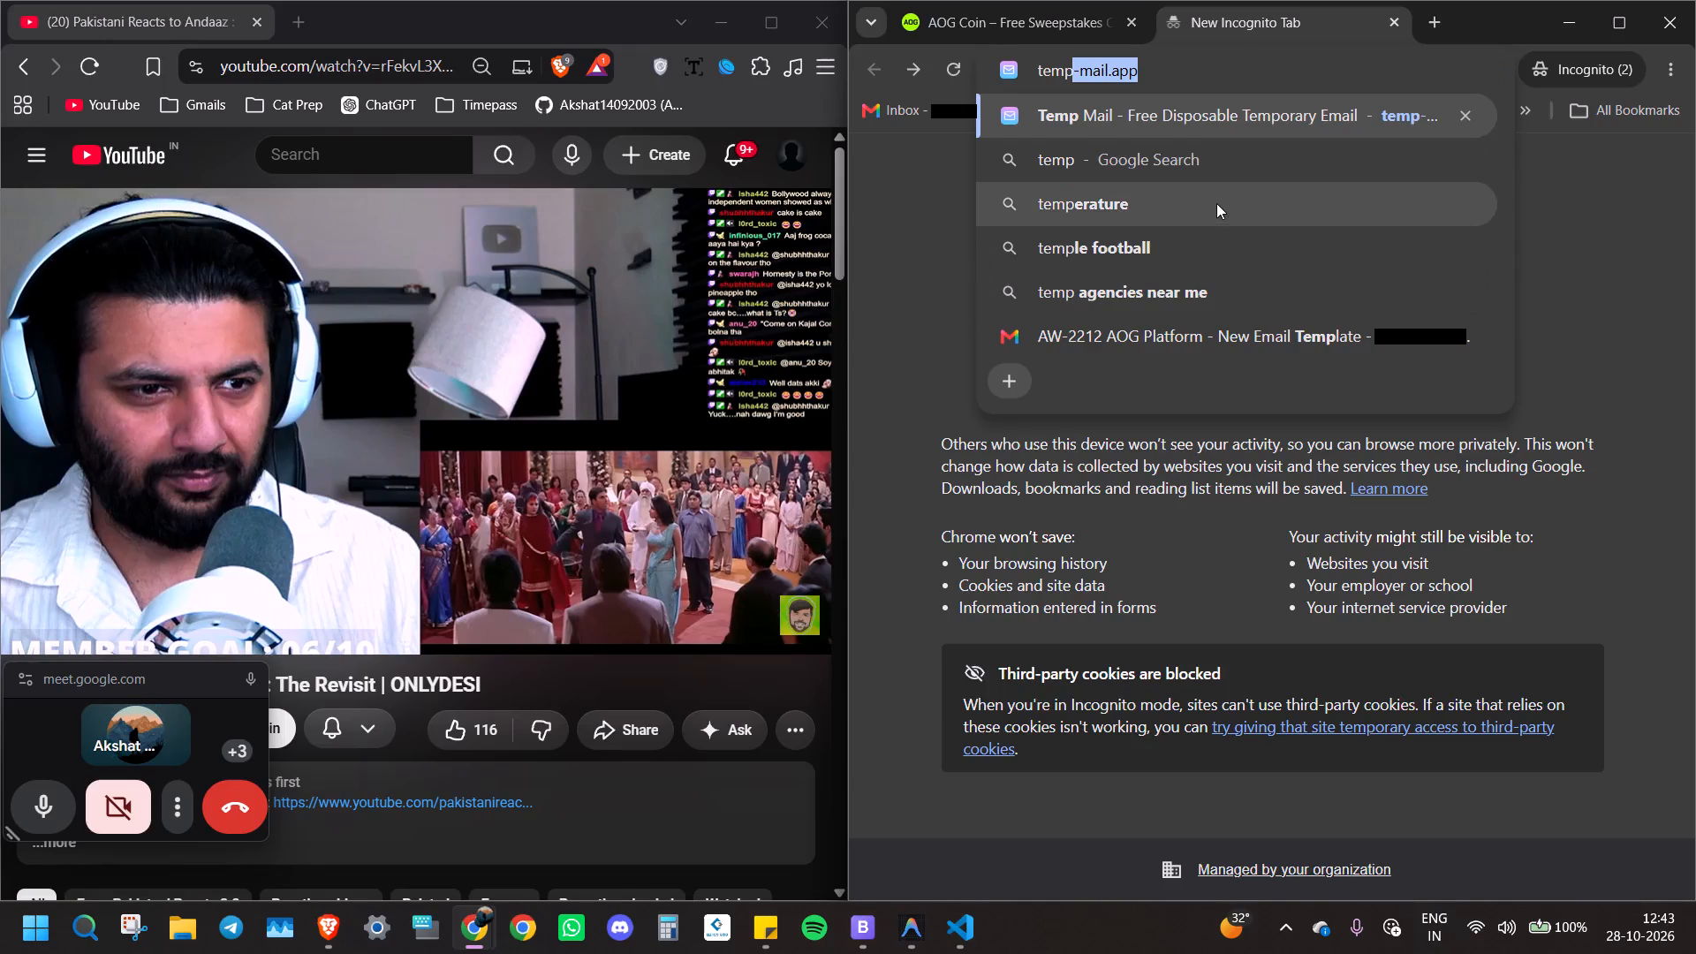
Search the web for "temp mail" in the new incognito tab to find a disposable email service.
key(space)
text(mail)
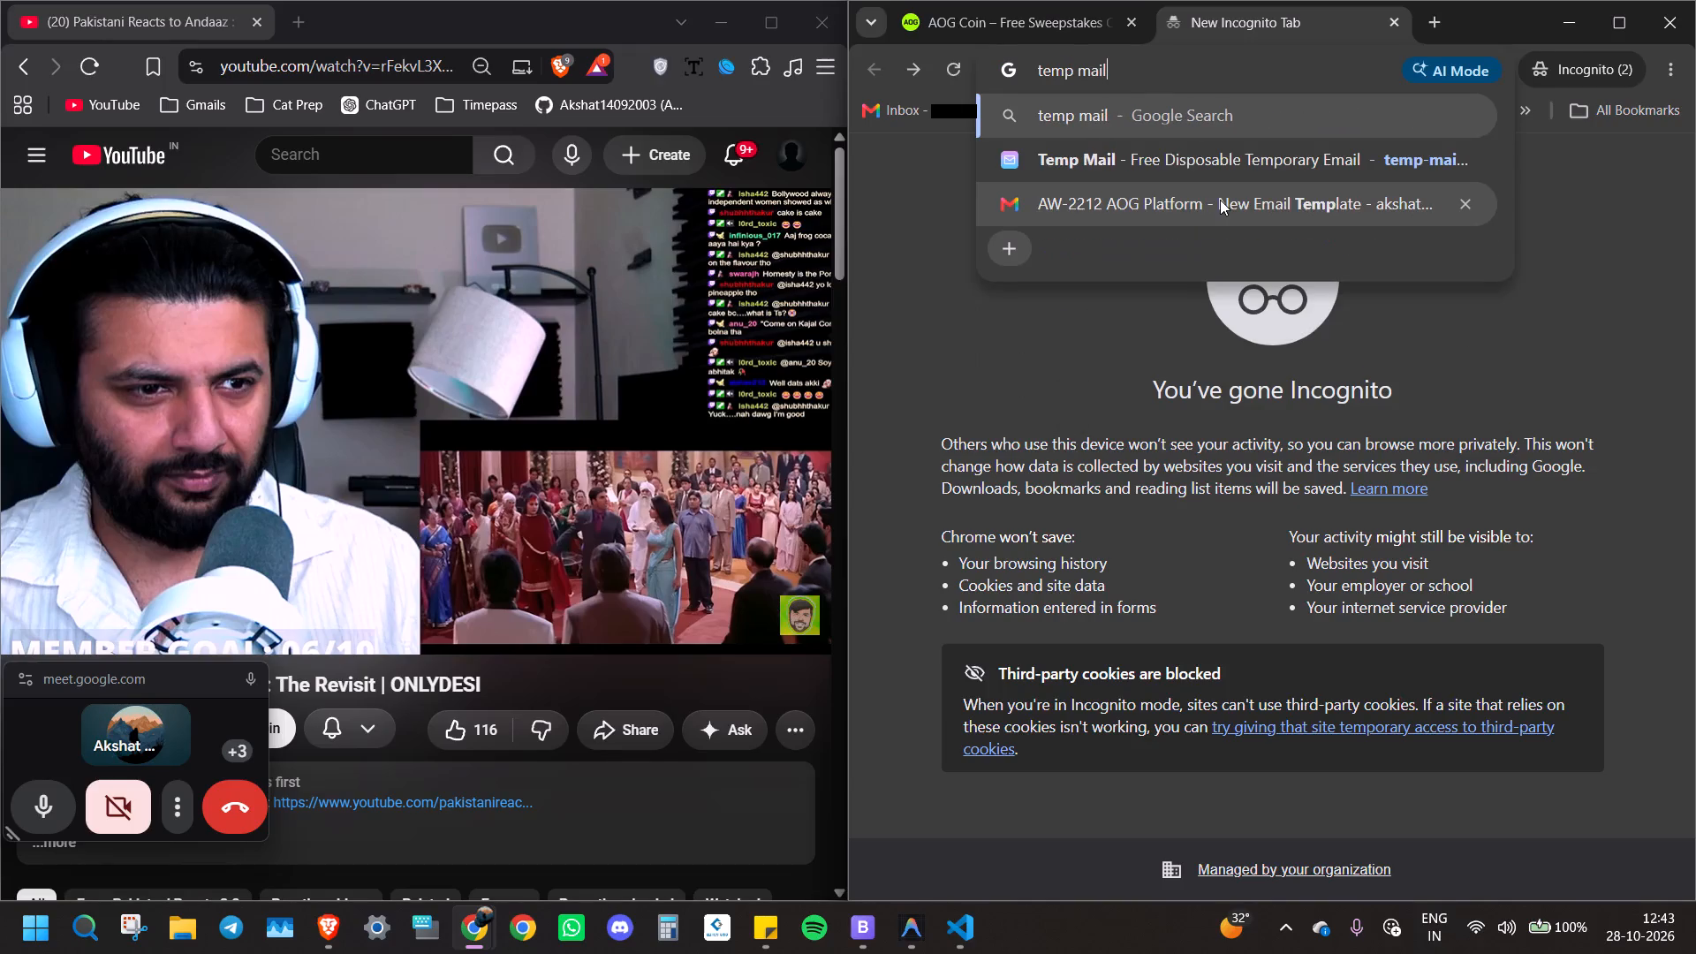
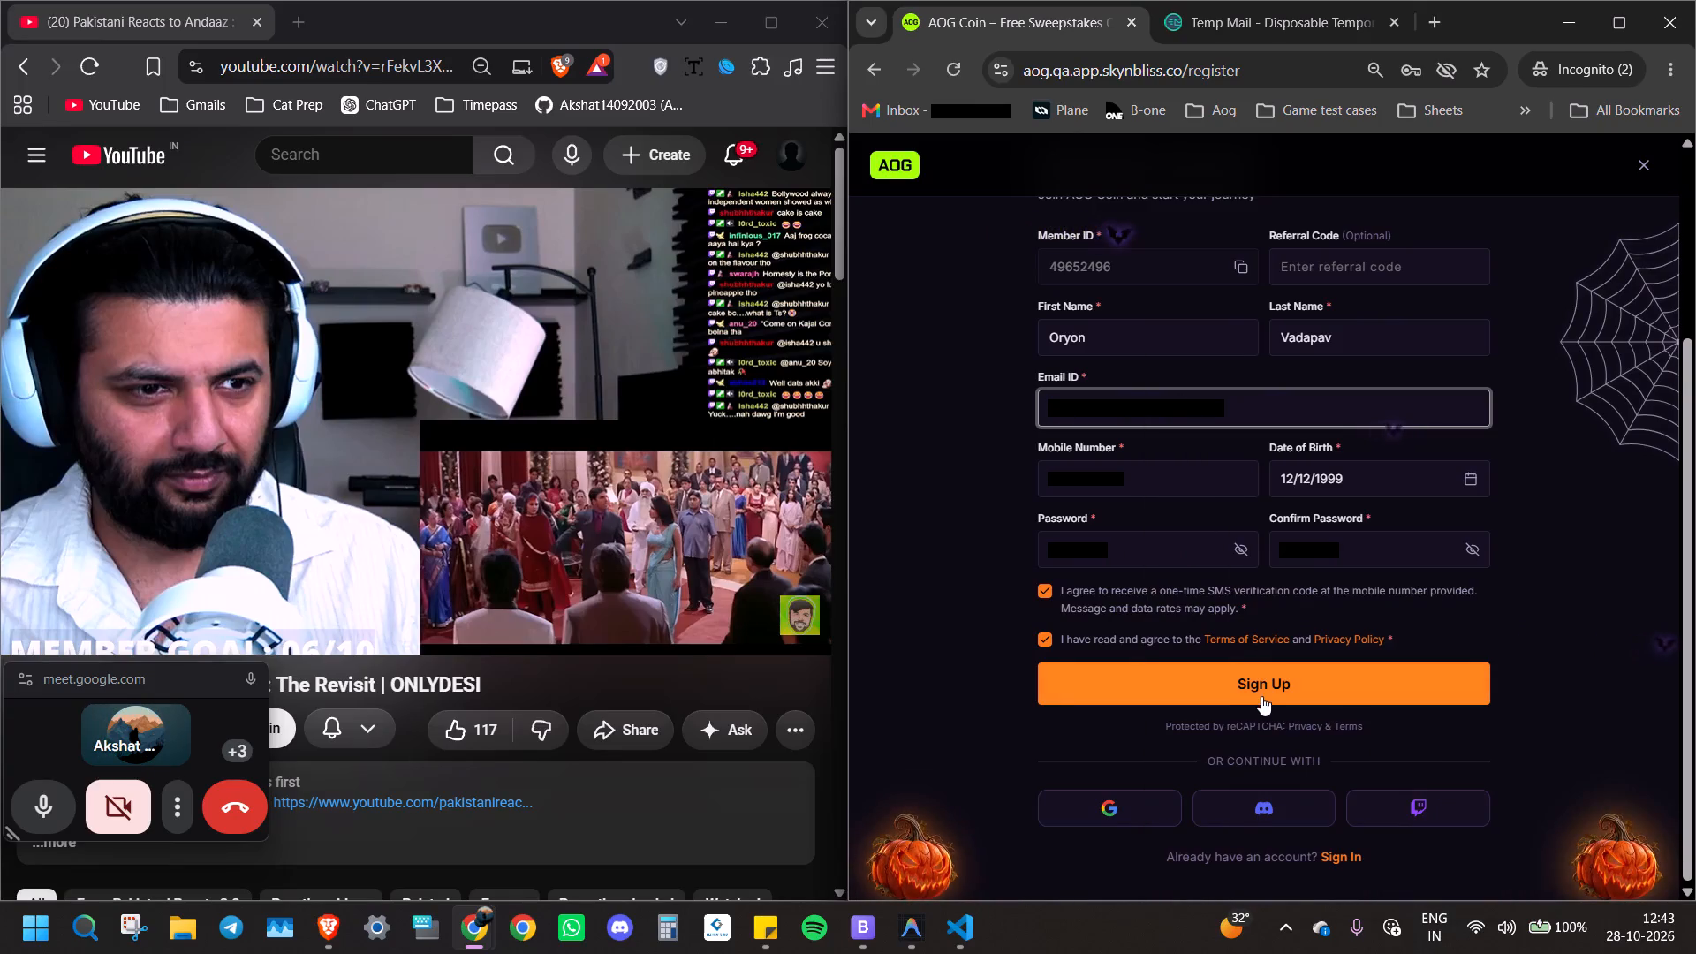
Submit the completed AOG player registration form to request the email verification code.
click(1264, 685)
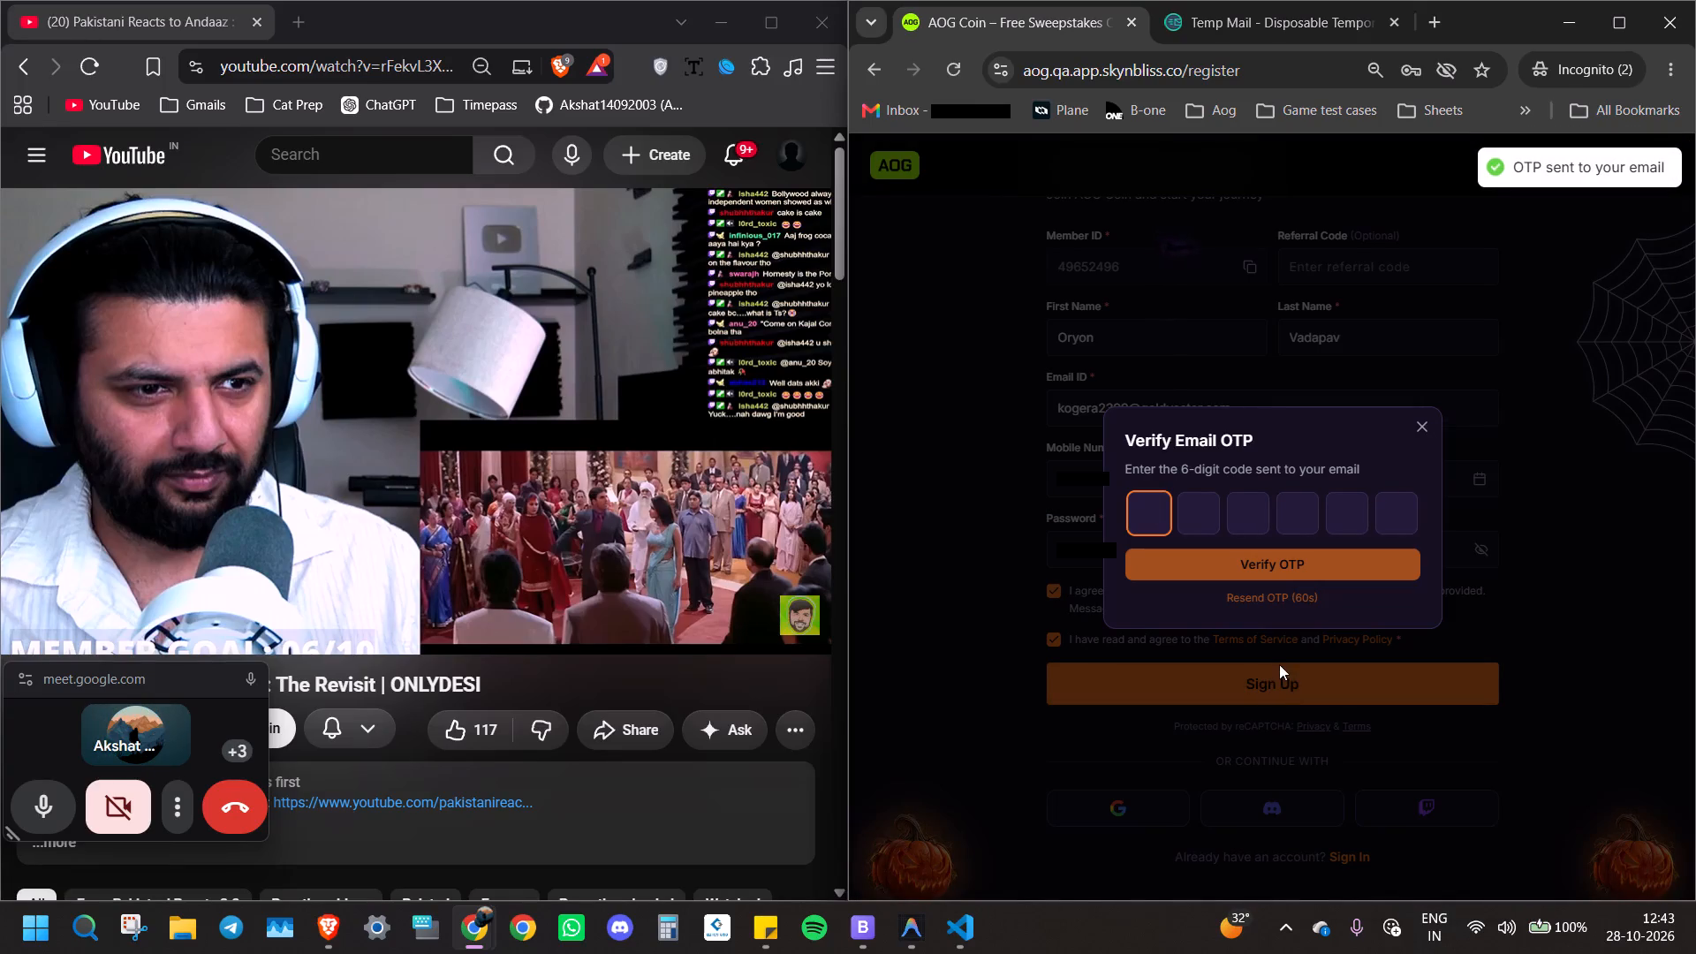
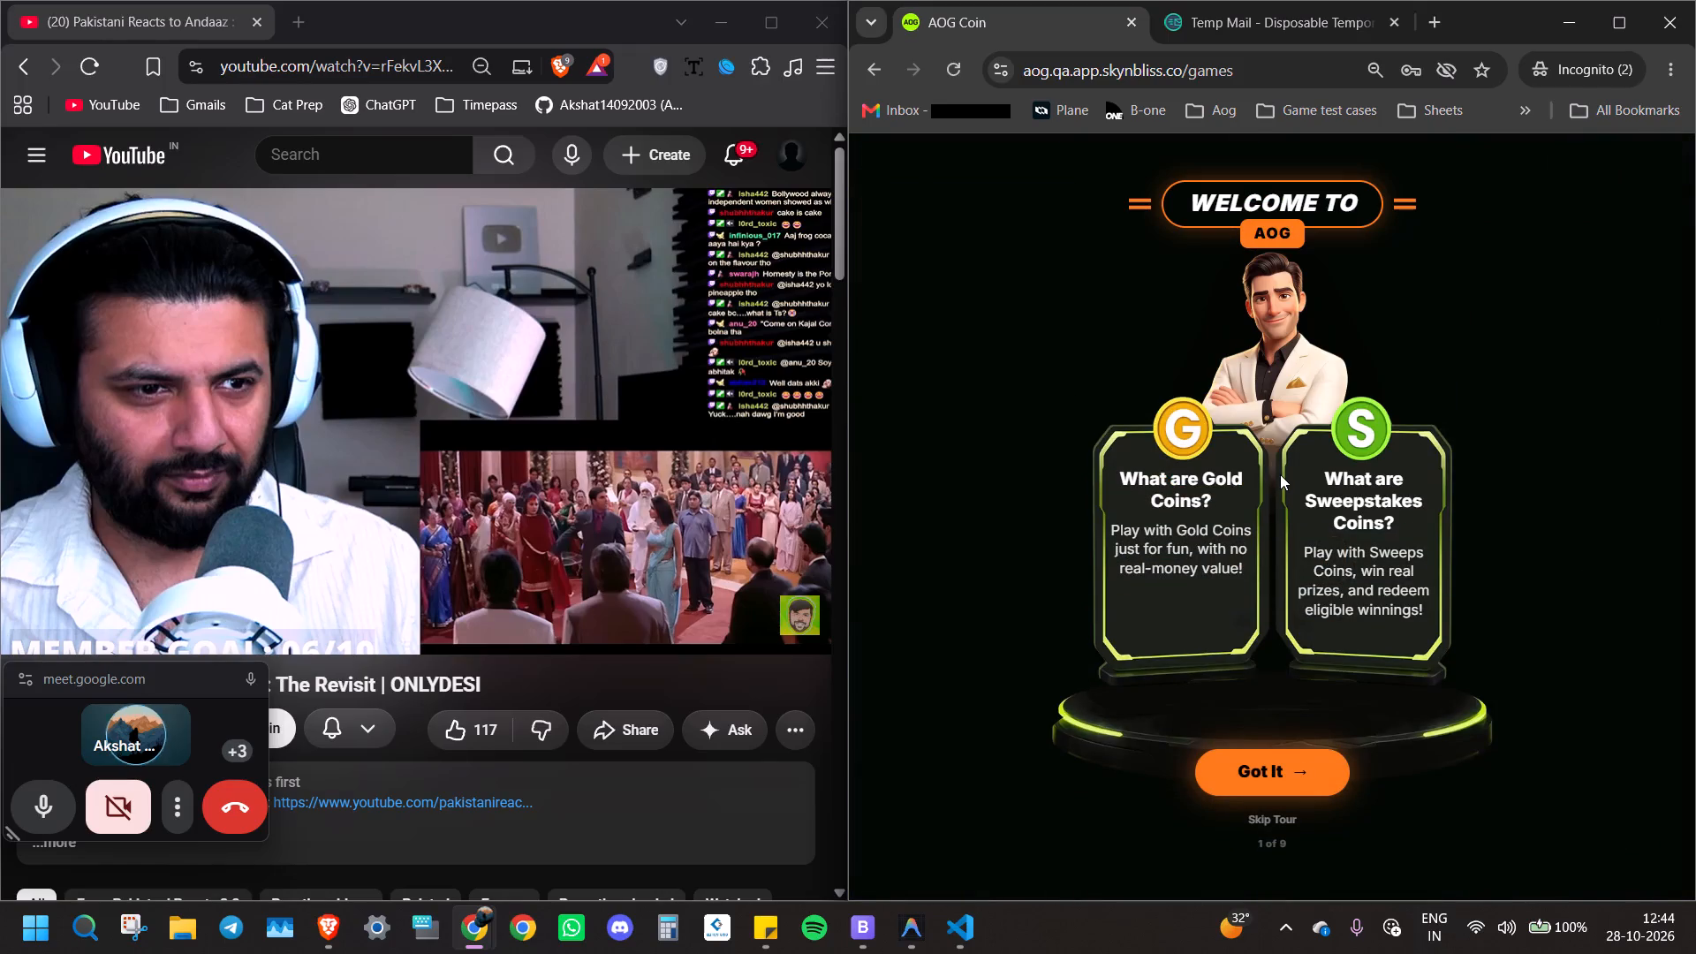
Skip the AOG welcome tour and dismiss the new-player and verification bonus pop-ups to reach the Mega 1st Offer.
click(1282, 820)
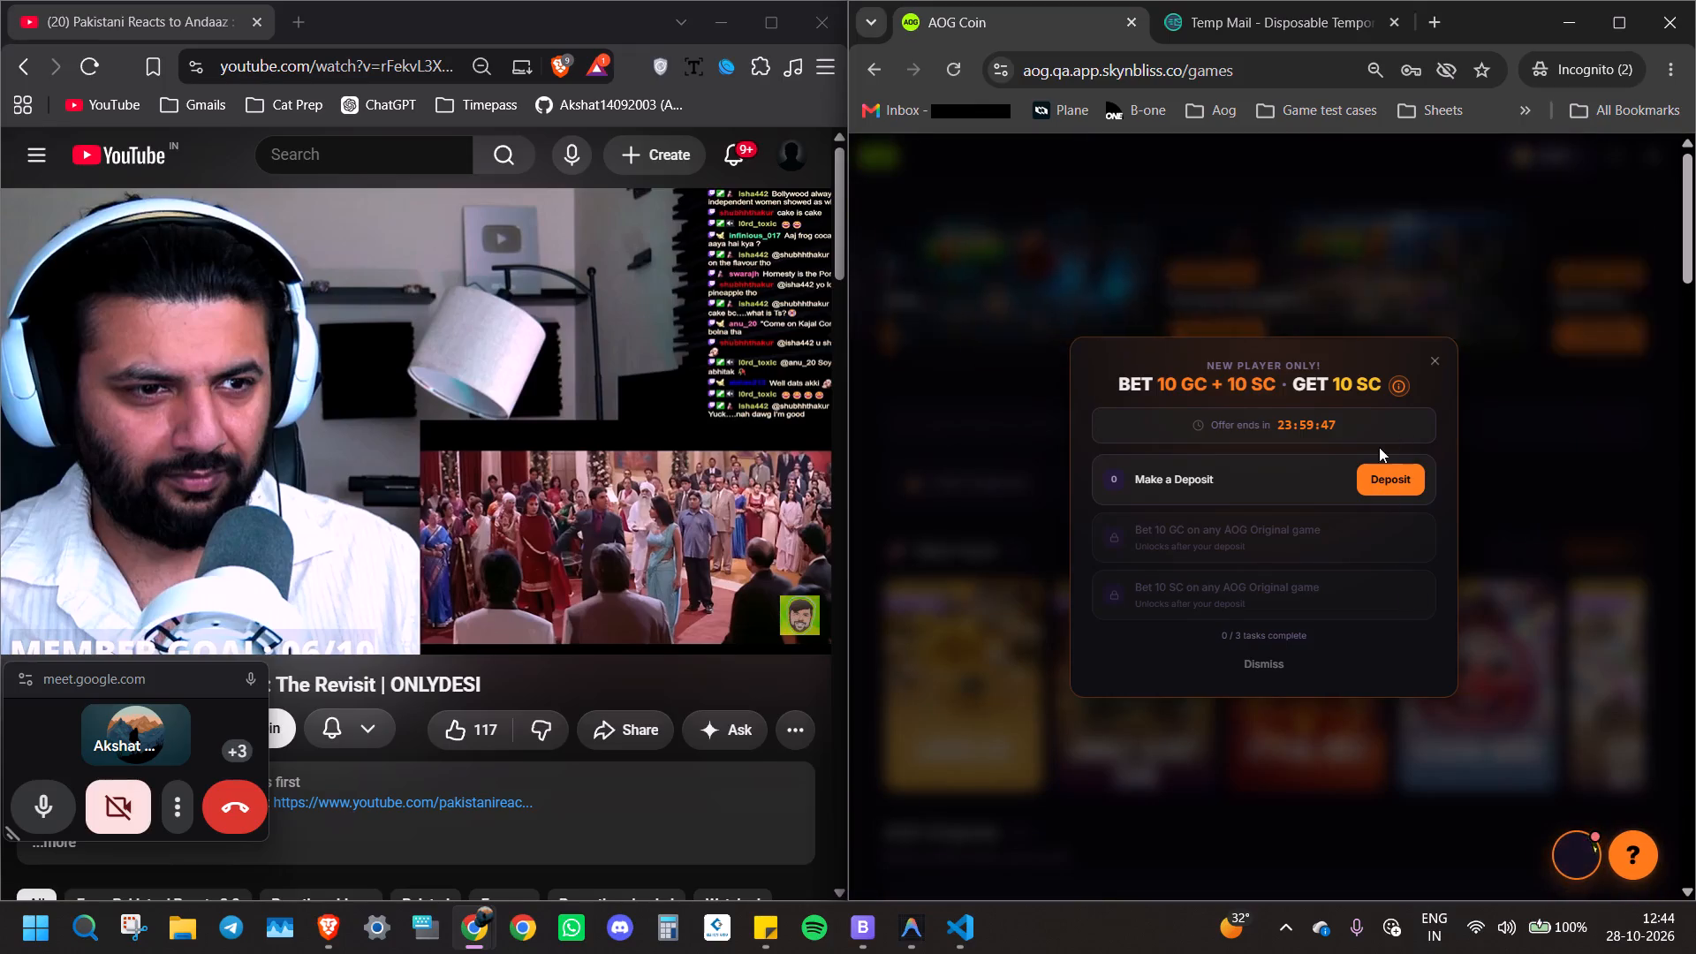
click(1434, 359)
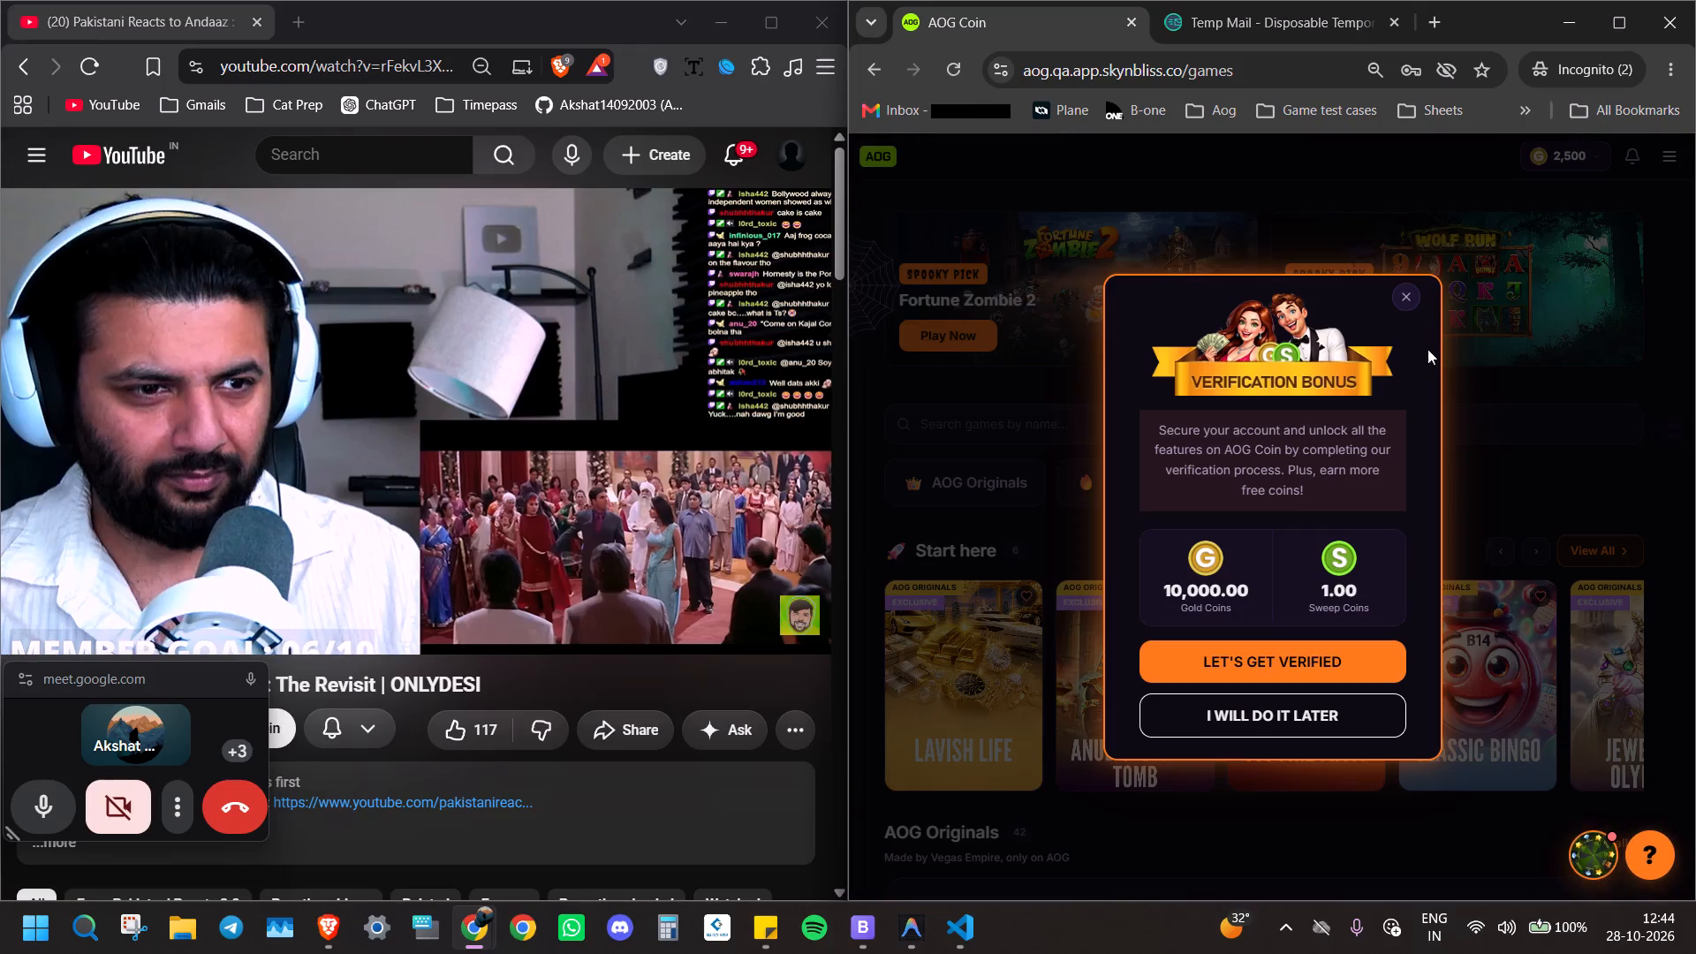
click(1412, 294)
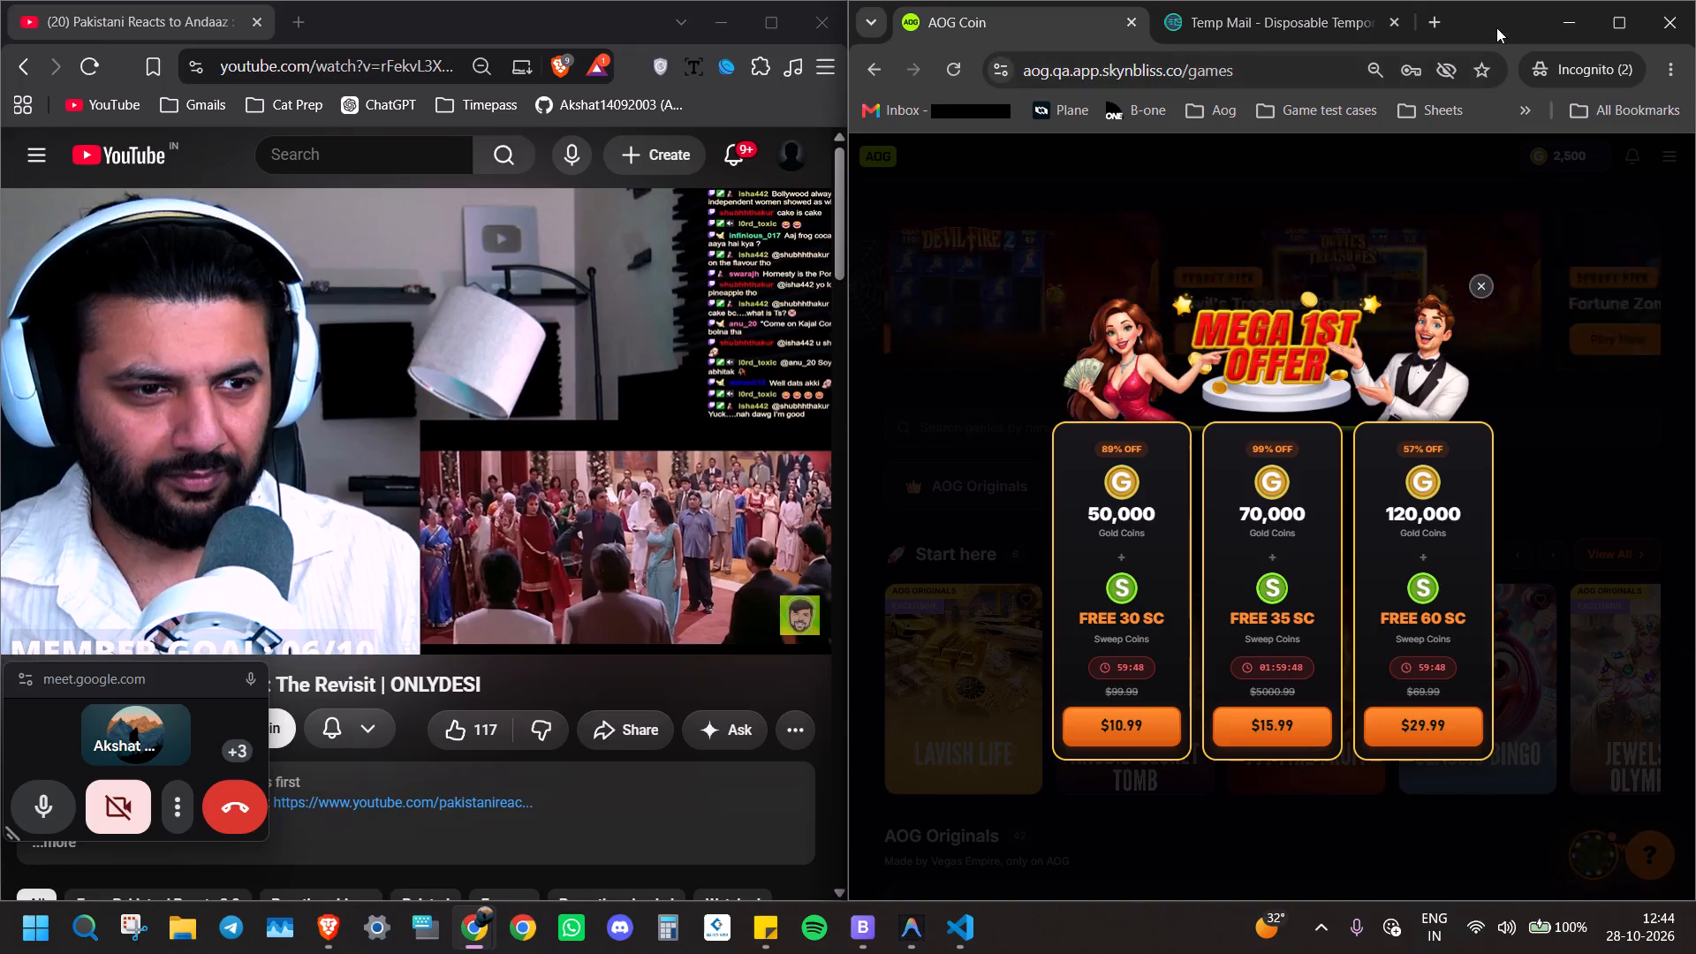
Arrange the incognito AOG player window side by side with the admin portal's Mega Offer configuration.
drag(1496, 27, 1032, 167)
drag(1078, 140, 738, 54)
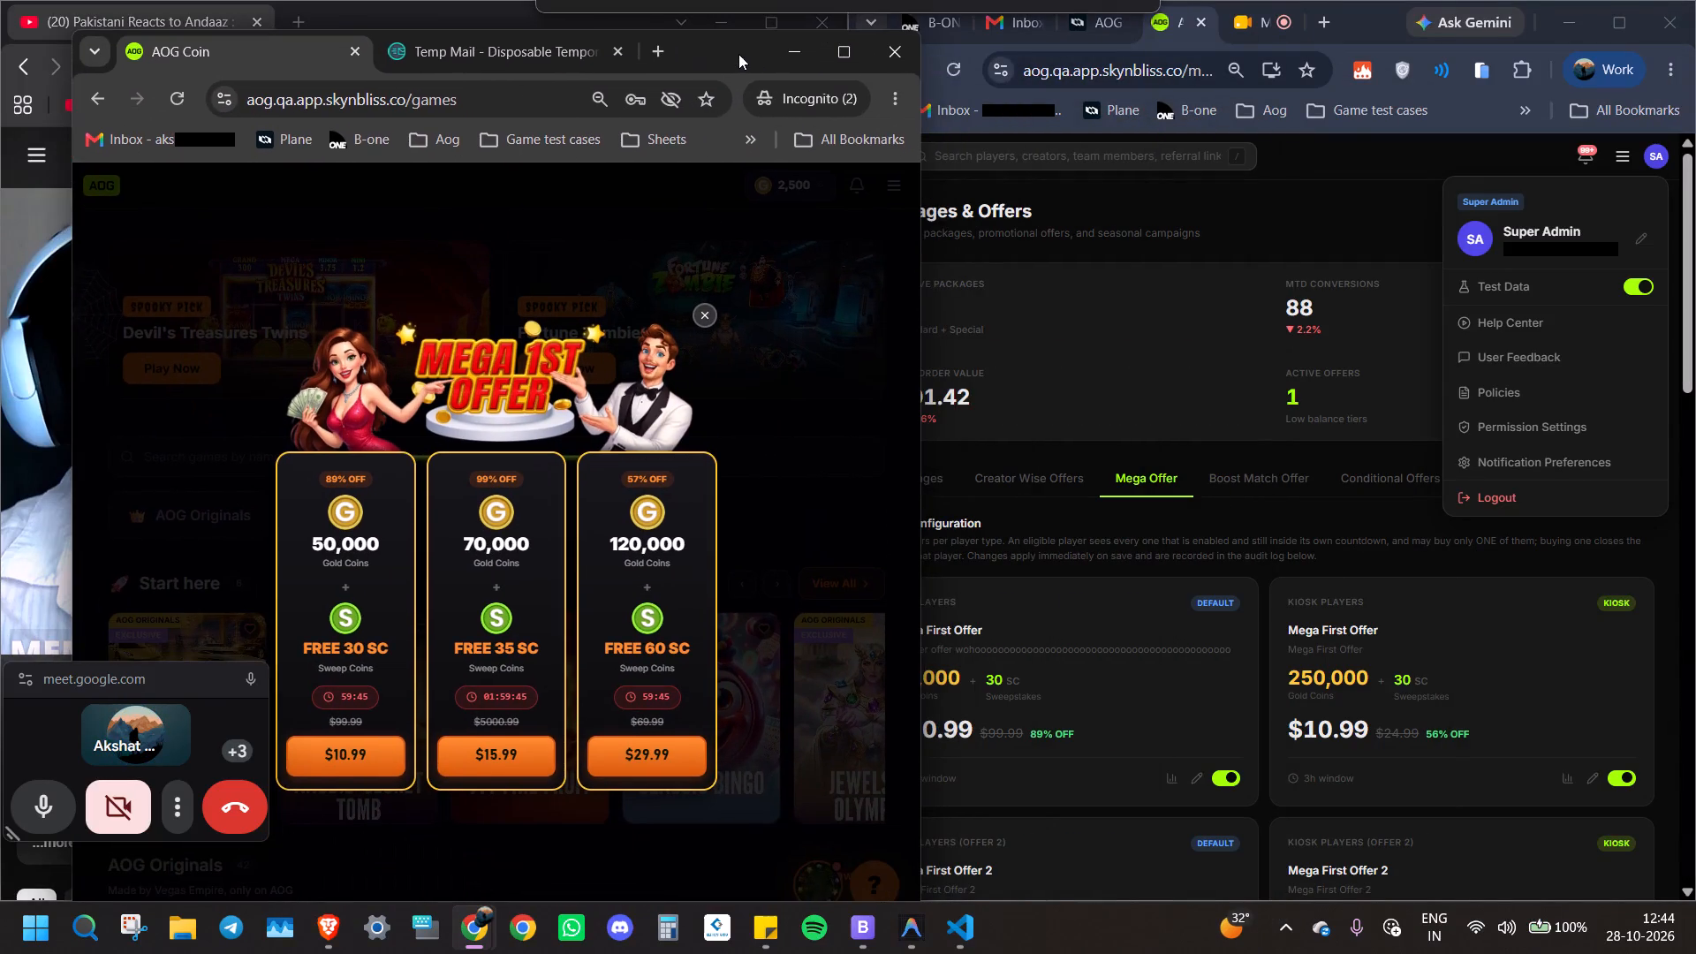
drag(742, 67, 604, 34)
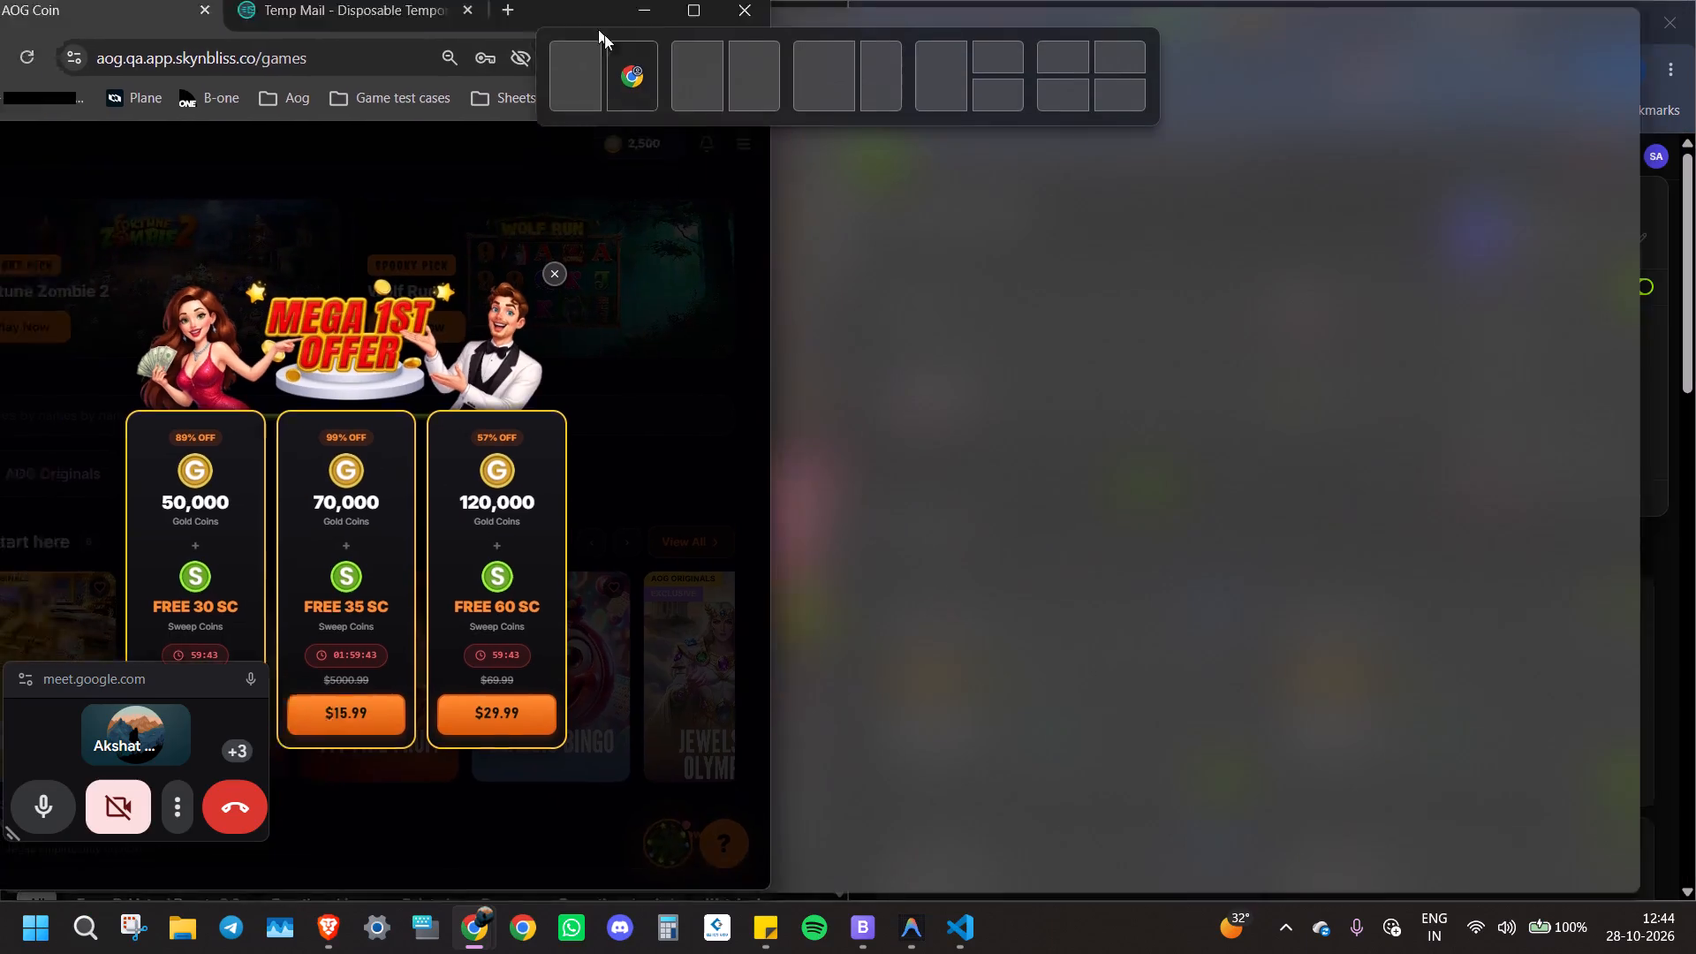
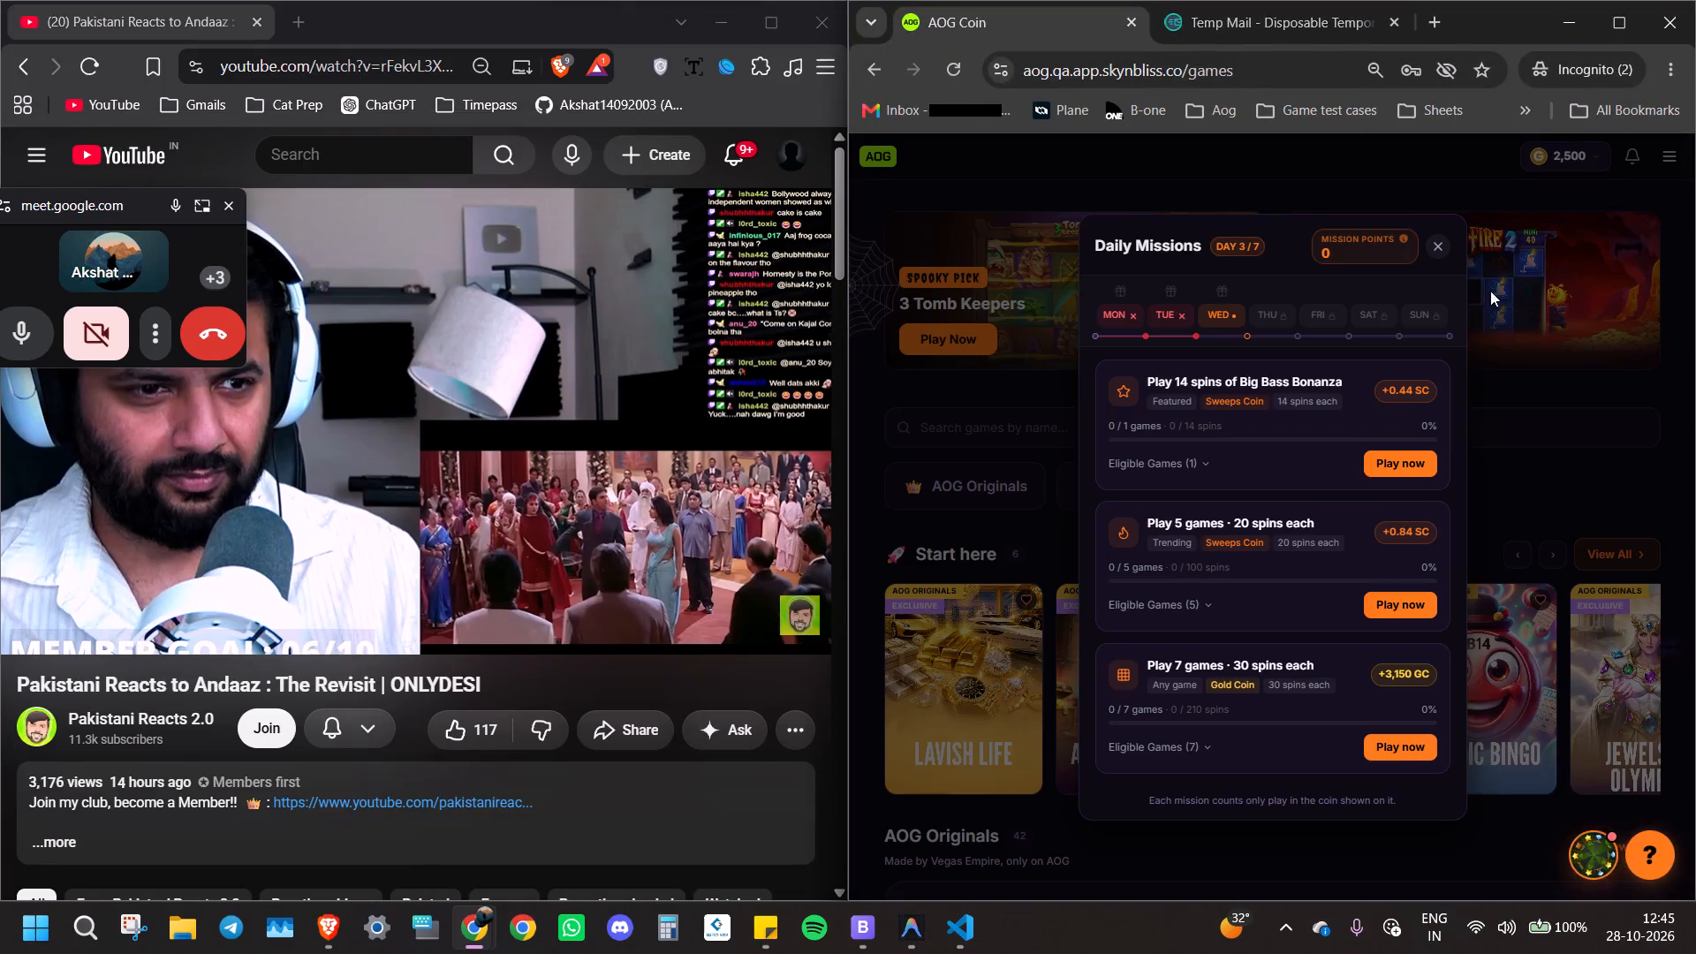
Dismiss the Daily Missions, hand-picked games and Weekly Subscription pop-ups, and open the AOG Coin Store's Buy Coin page.
click(1437, 254)
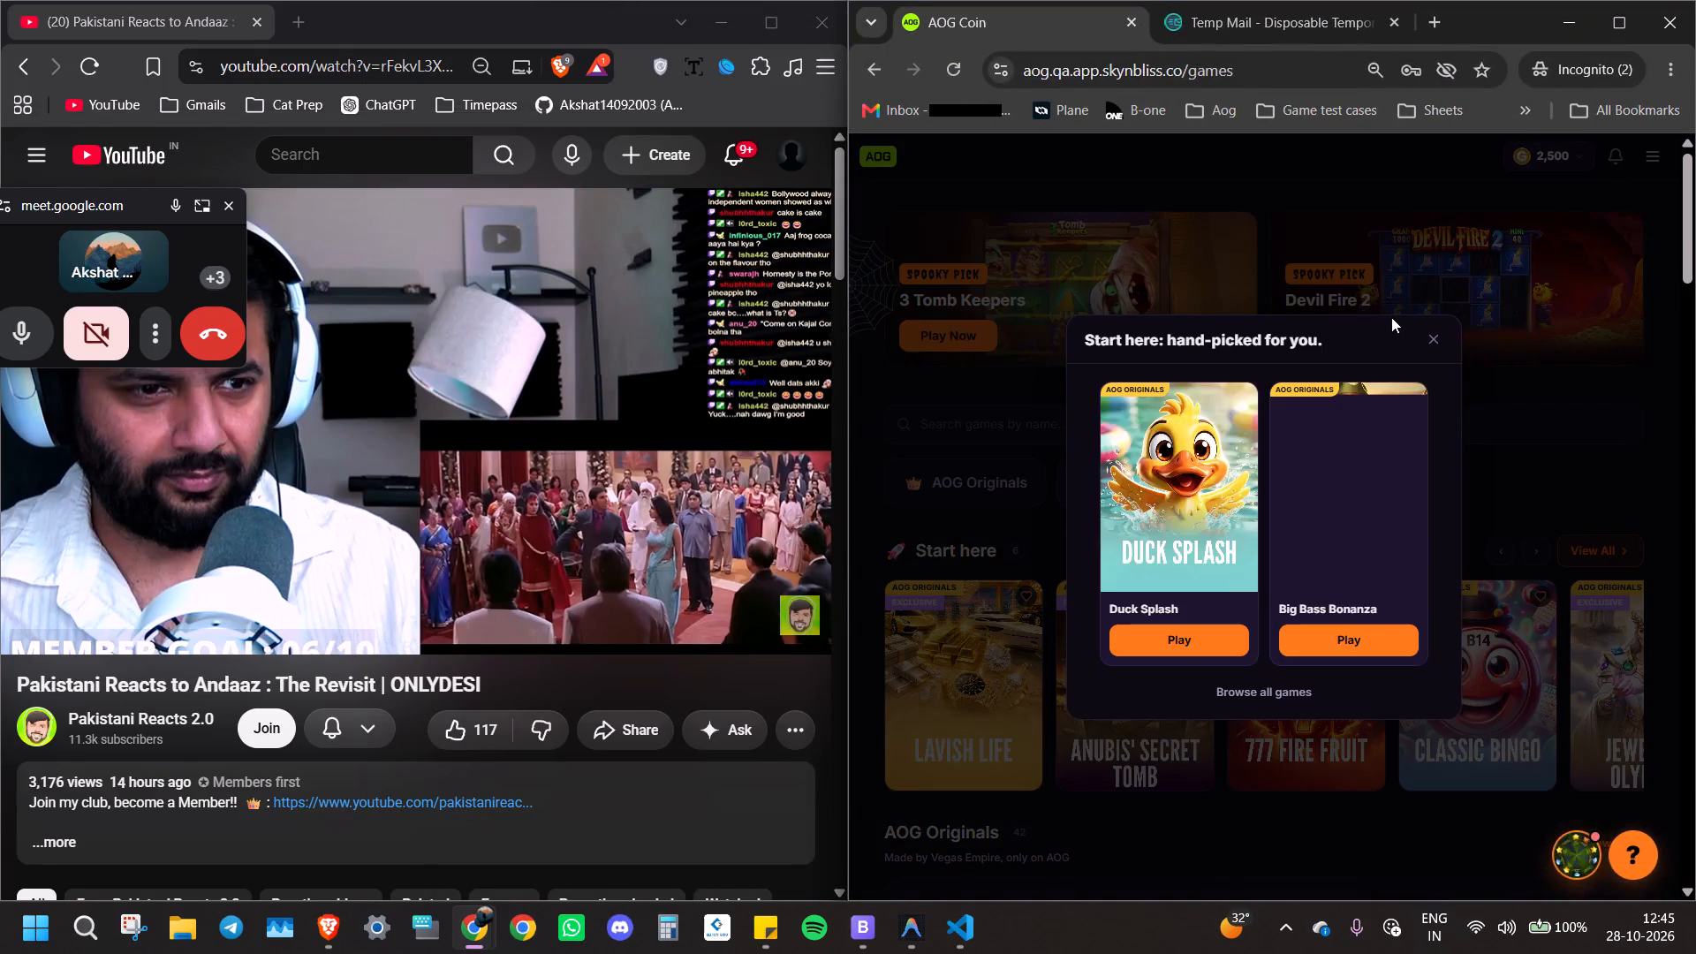
click(1428, 342)
click(1667, 159)
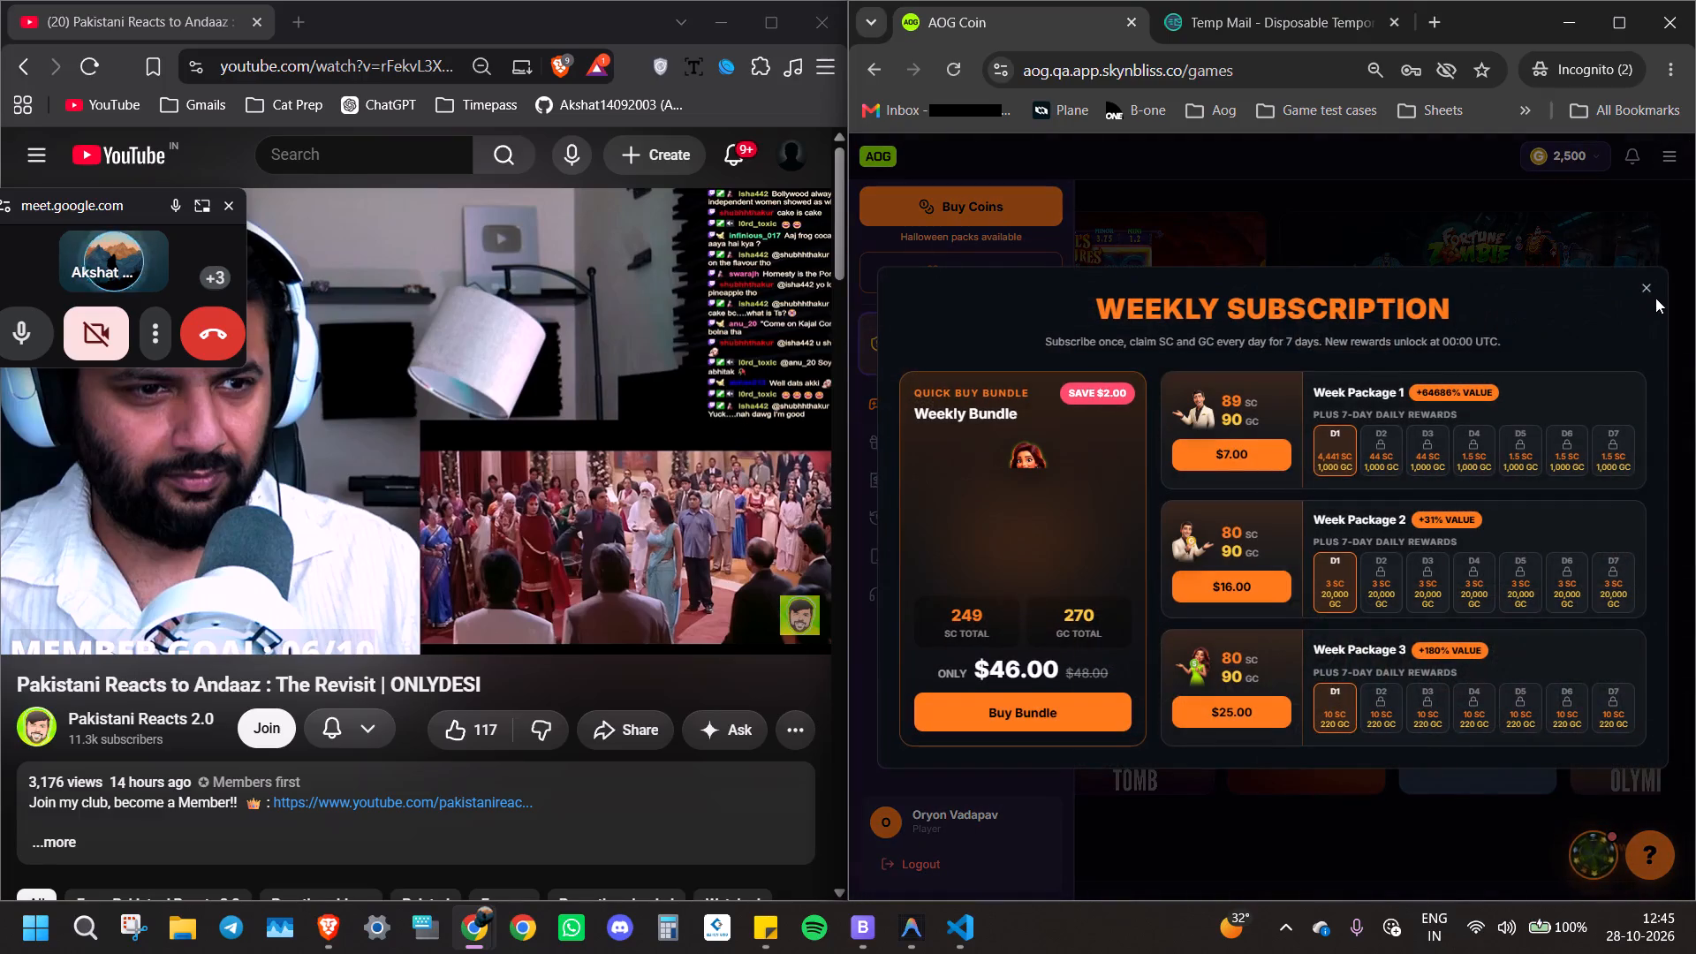
click(1643, 291)
click(964, 221)
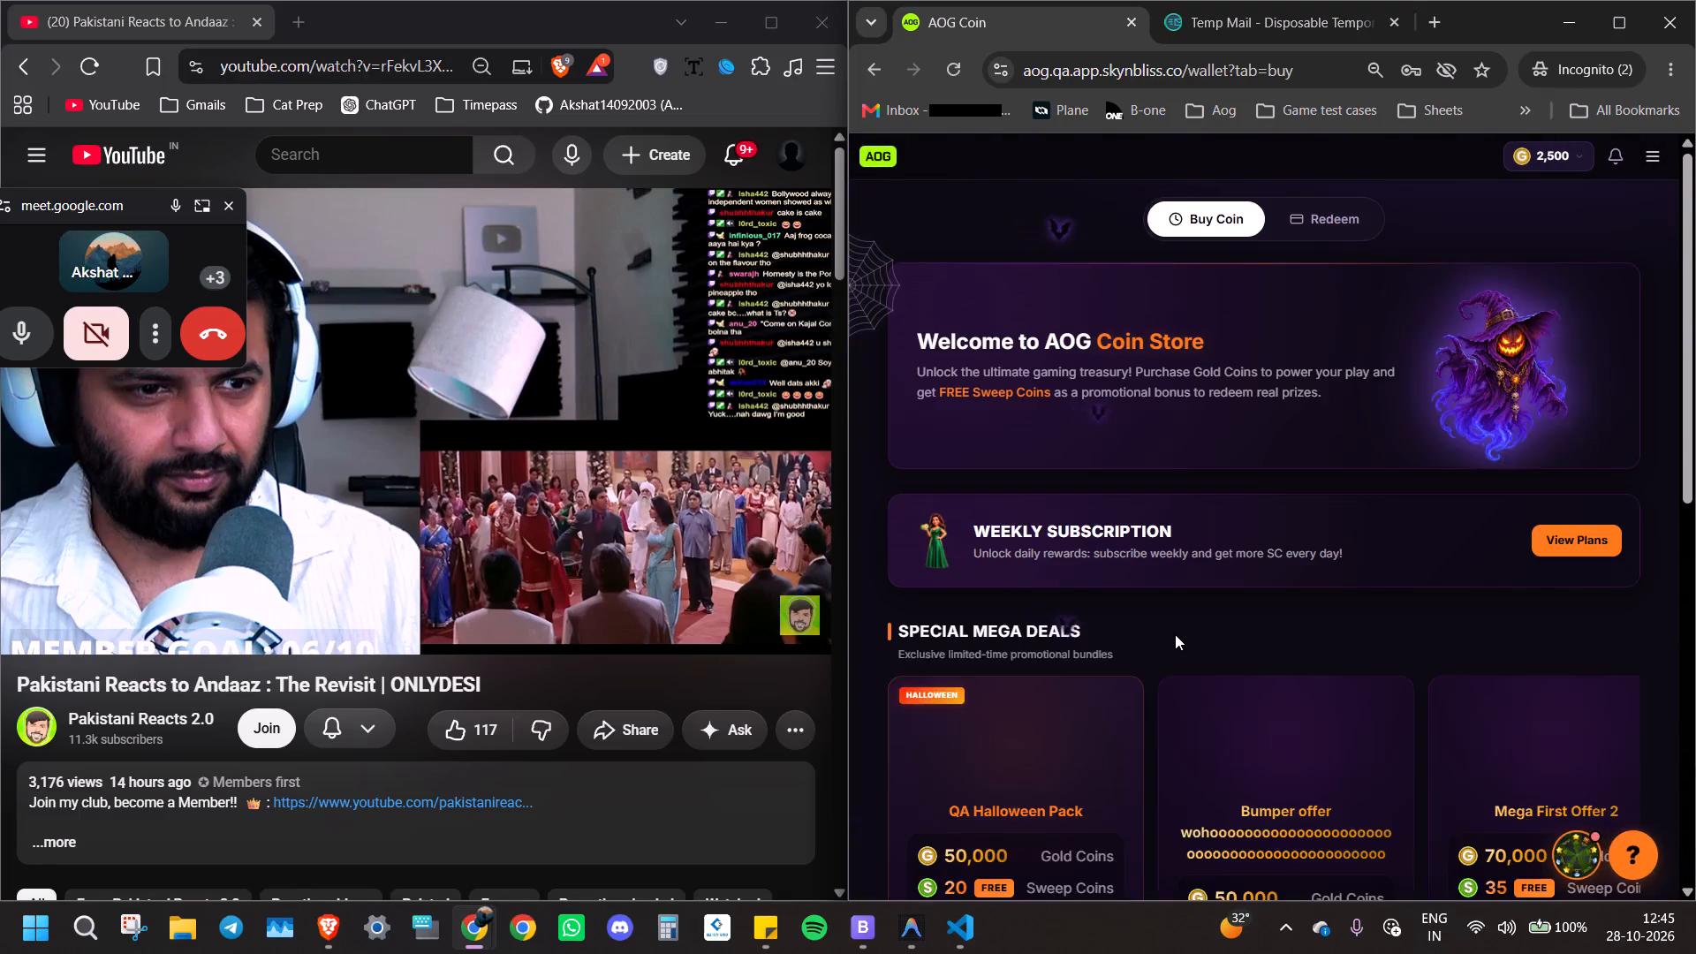
Examine the offer names across all Special Mega Deals cards in the Coin Store, including the long Bumper offer name.
scroll(1175, 634, down, 1)
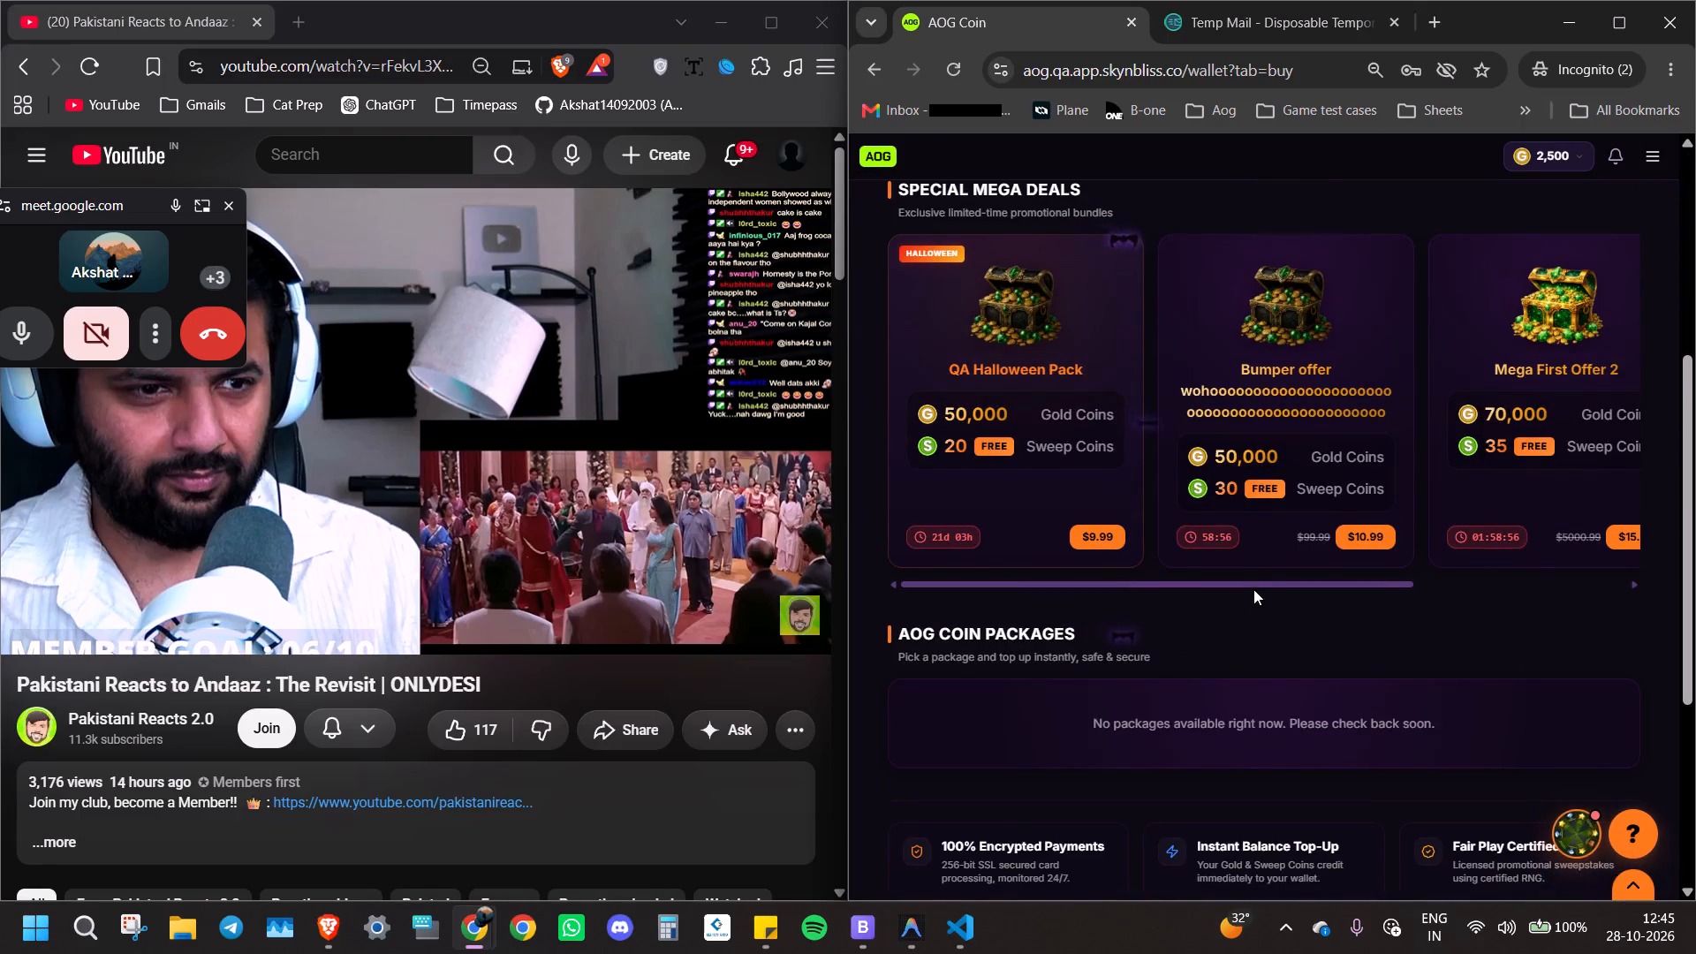
drag(1261, 582, 1379, 592)
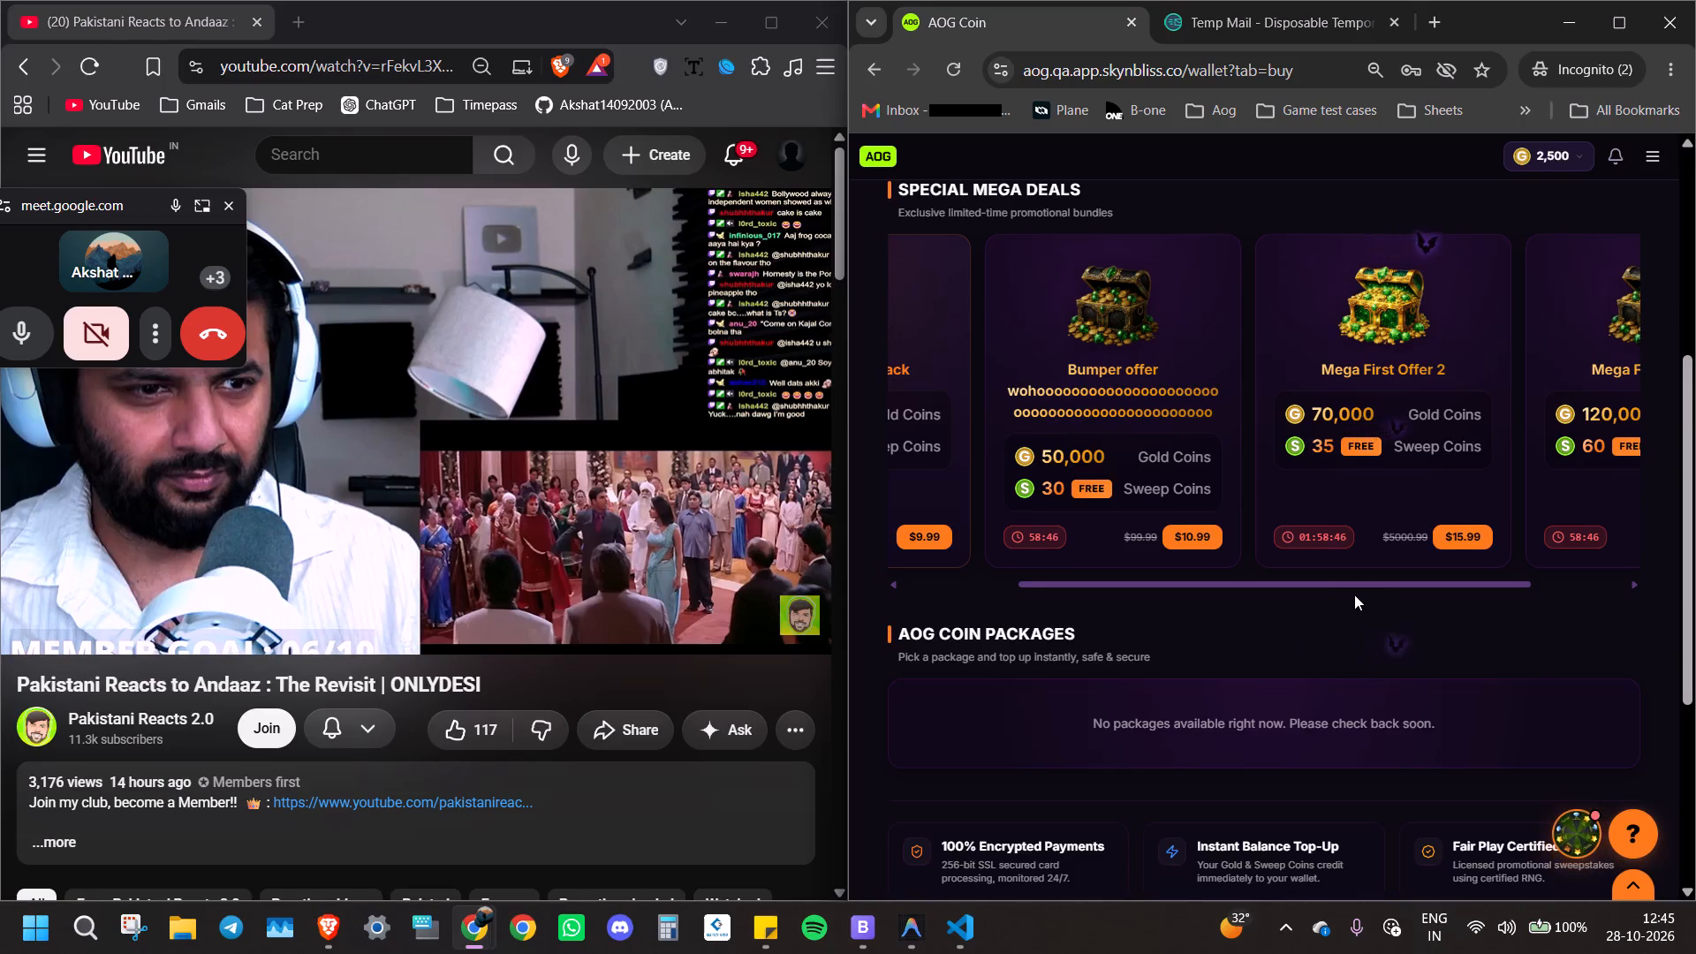
drag(1245, 587, 986, 594)
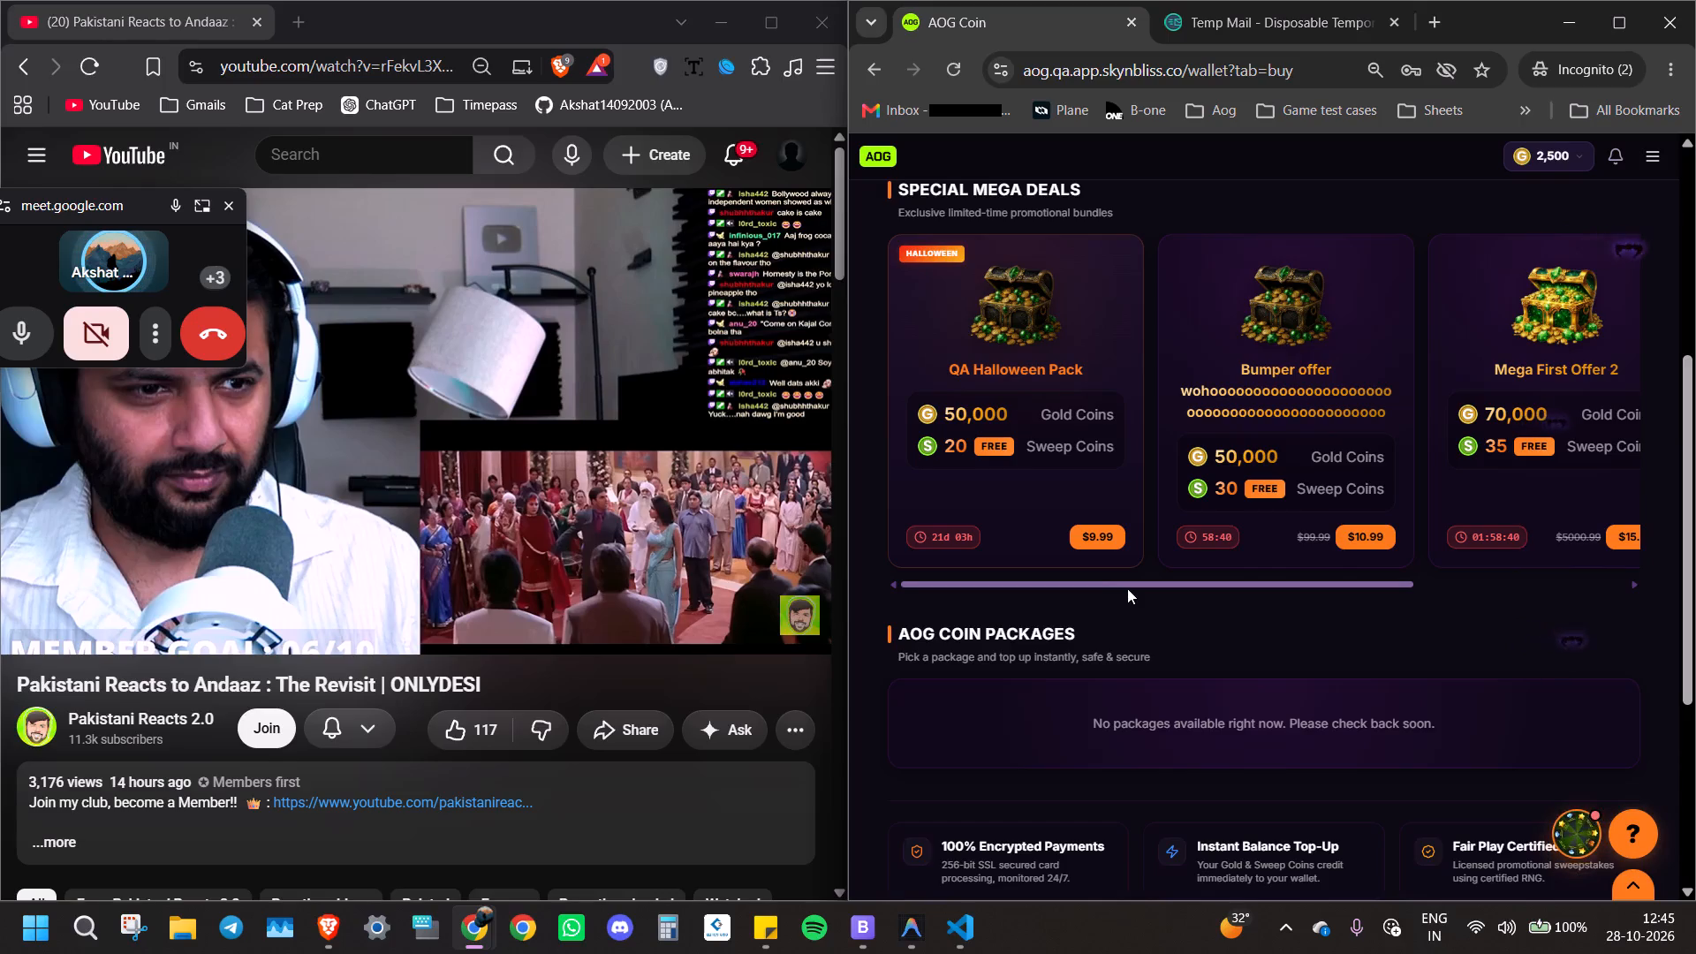
drag(1127, 588, 1216, 587)
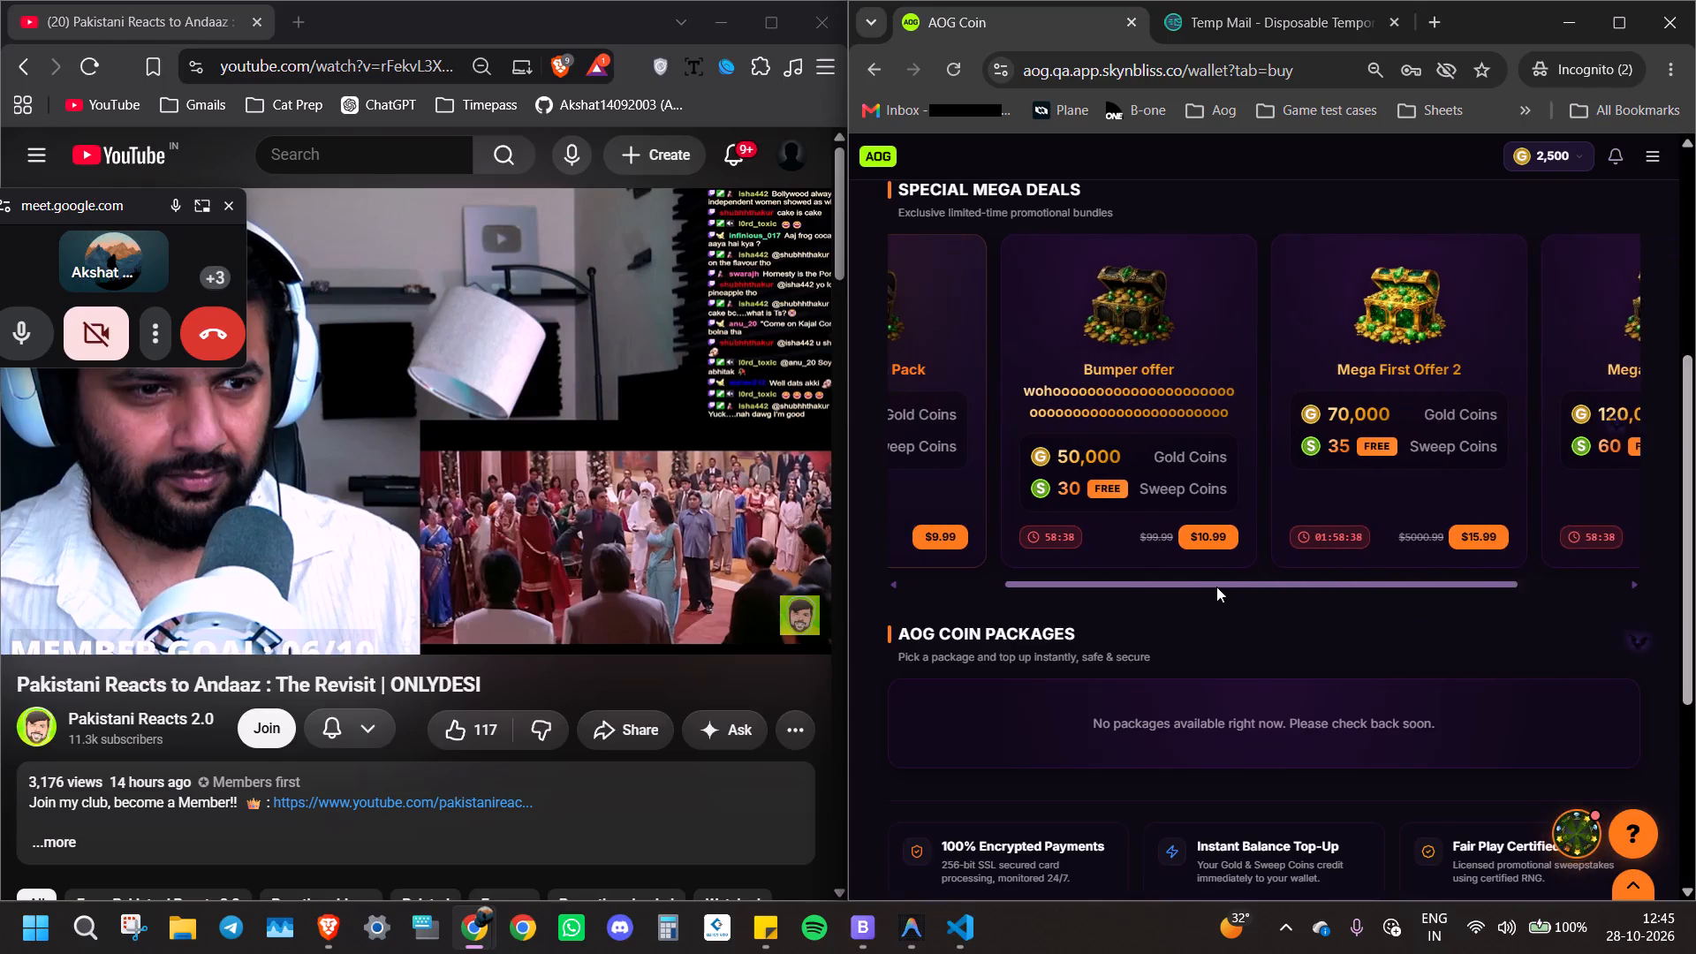
drag(1216, 587, 1605, 605)
scroll(1323, 591, up, 5)
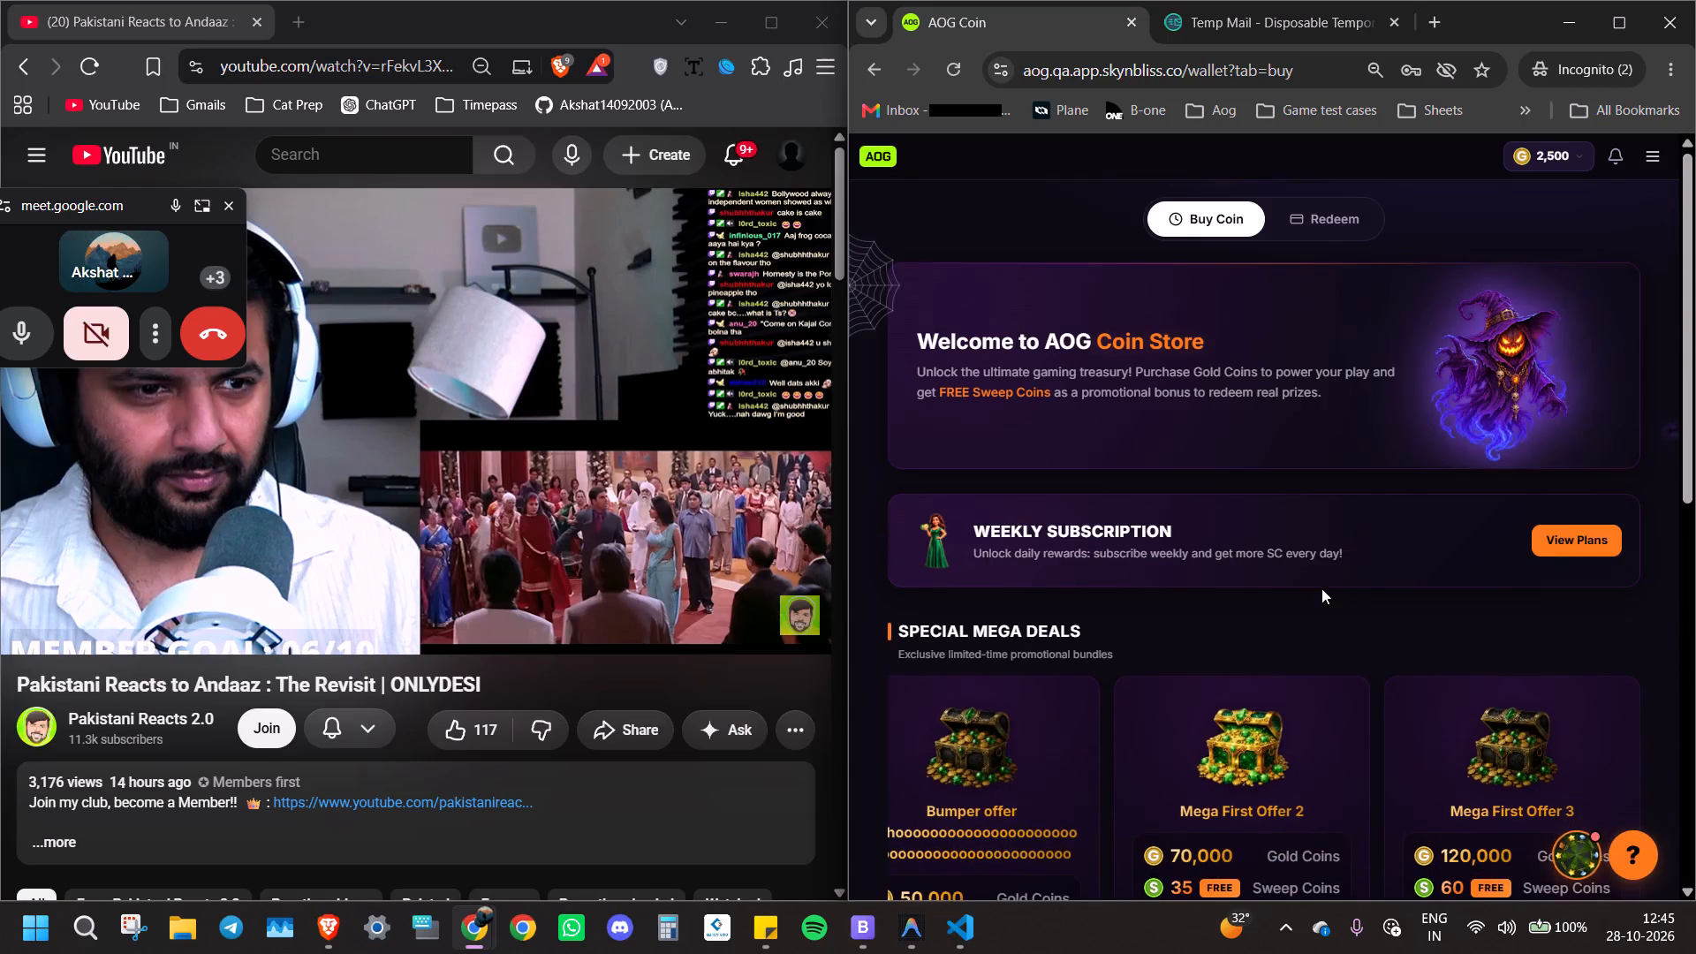
click(1649, 155)
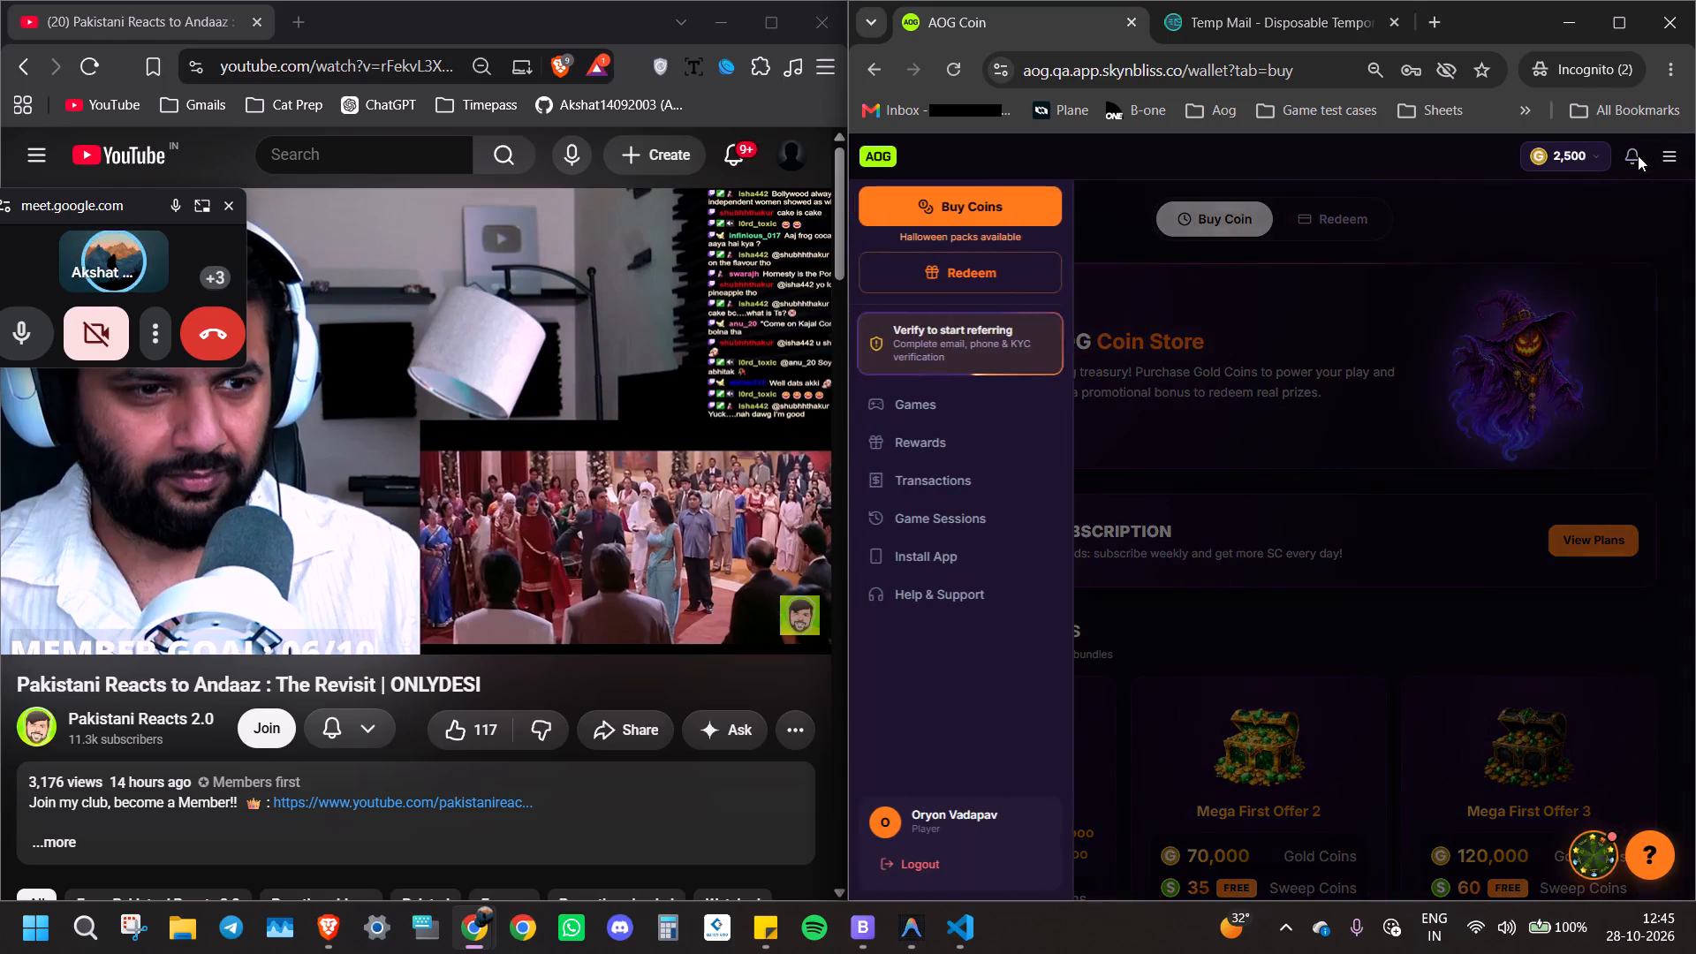
click(1291, 412)
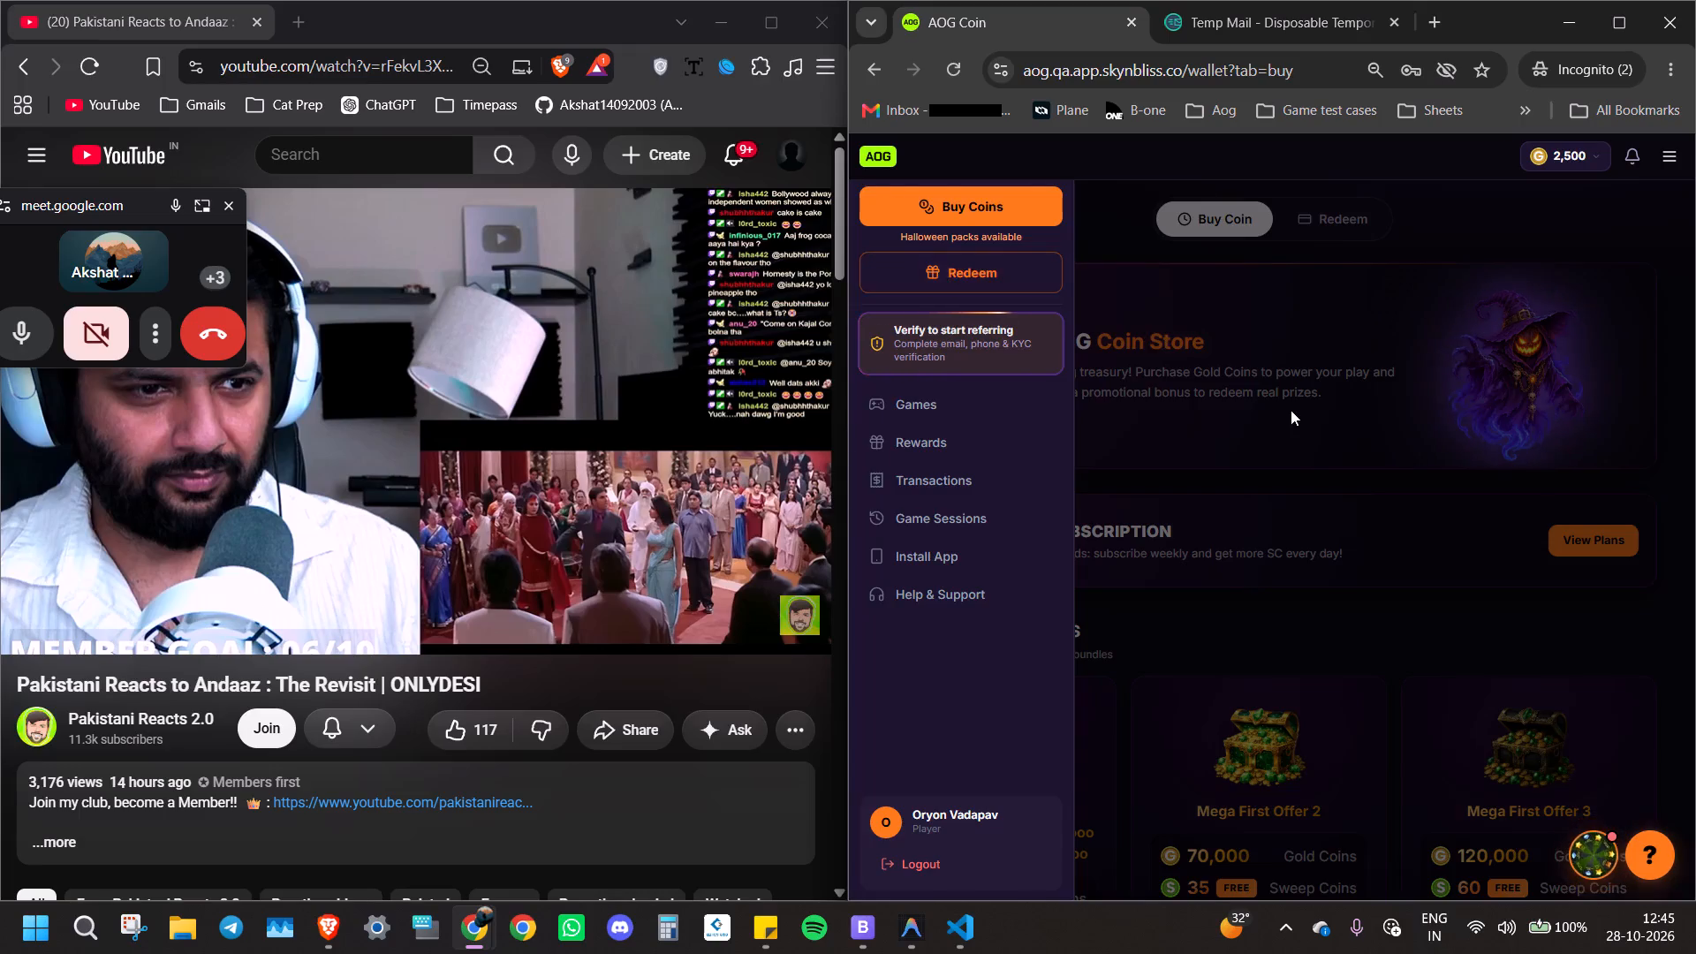
scroll(1314, 806, down, 1)
drag(1239, 586, 1143, 564)
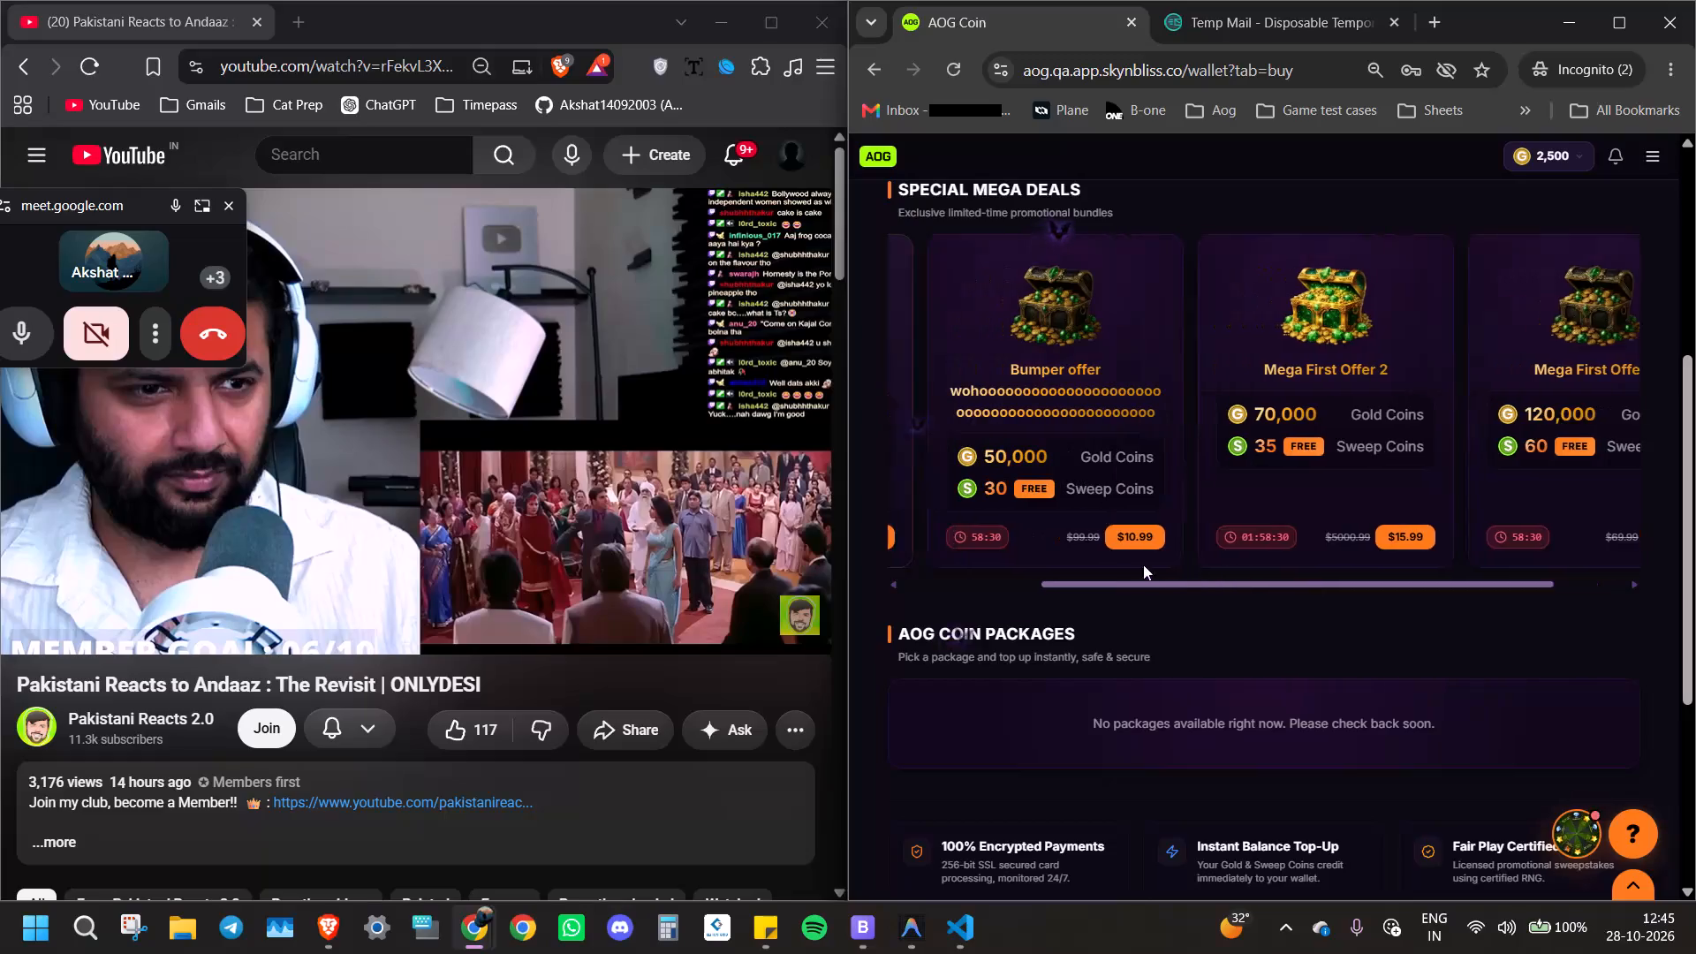
drag(1143, 564, 963, 533)
scroll(1147, 632, down, 2)
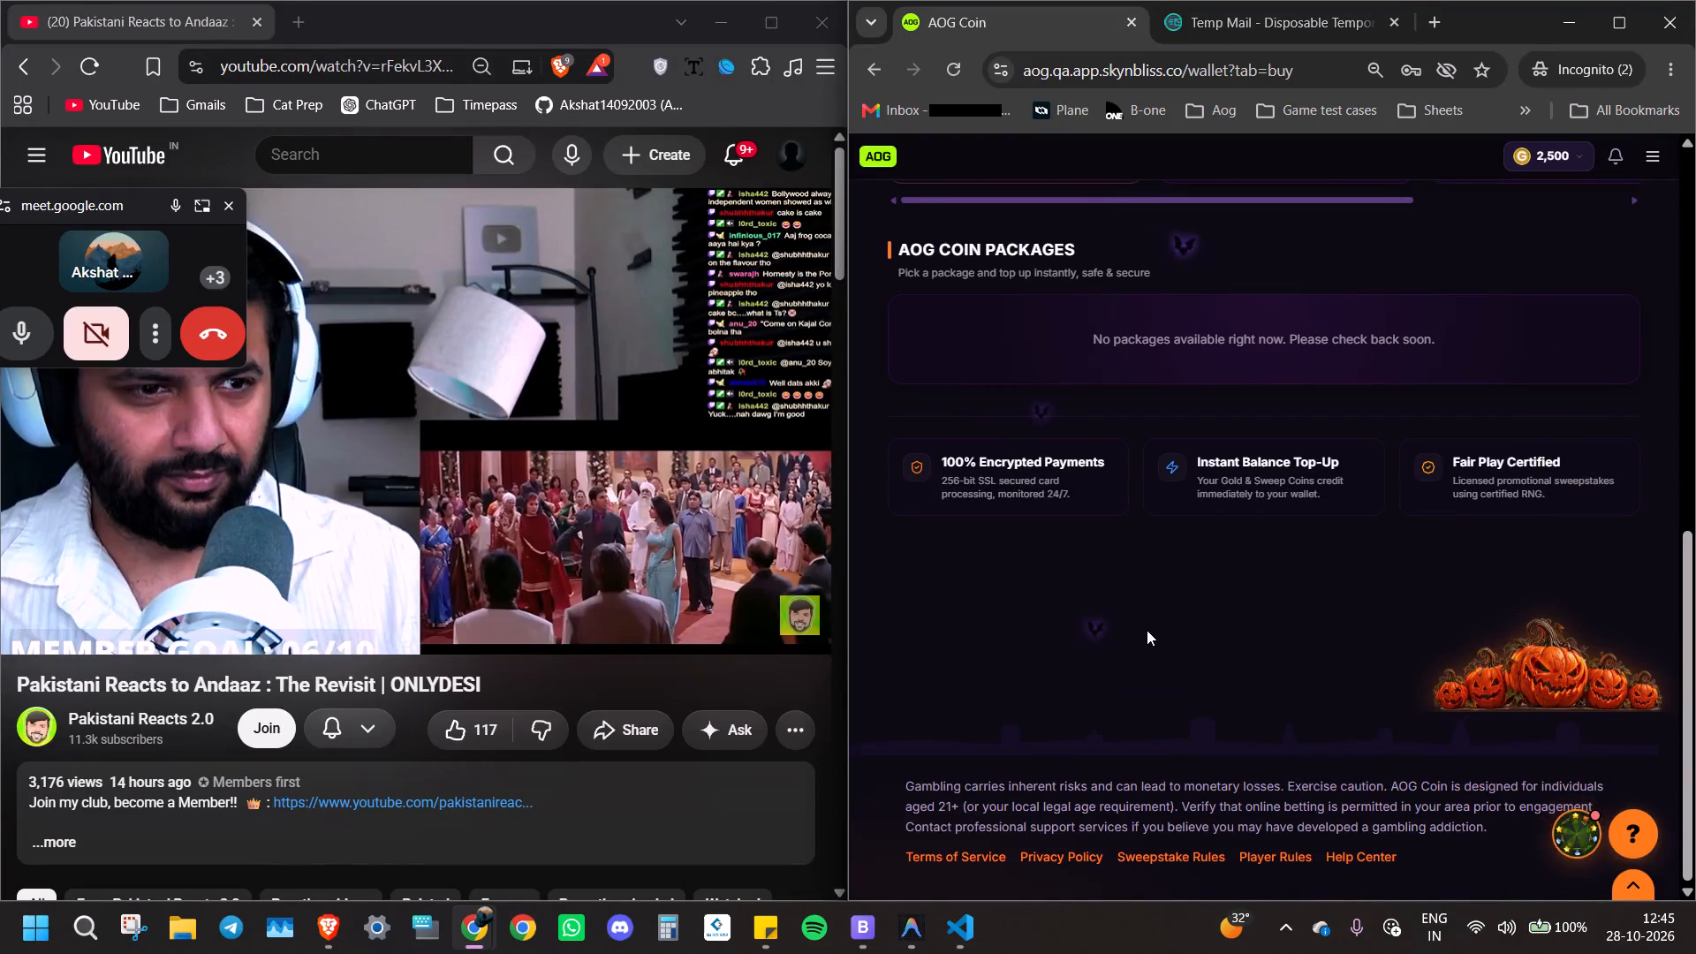
scroll(1147, 627, up, 3)
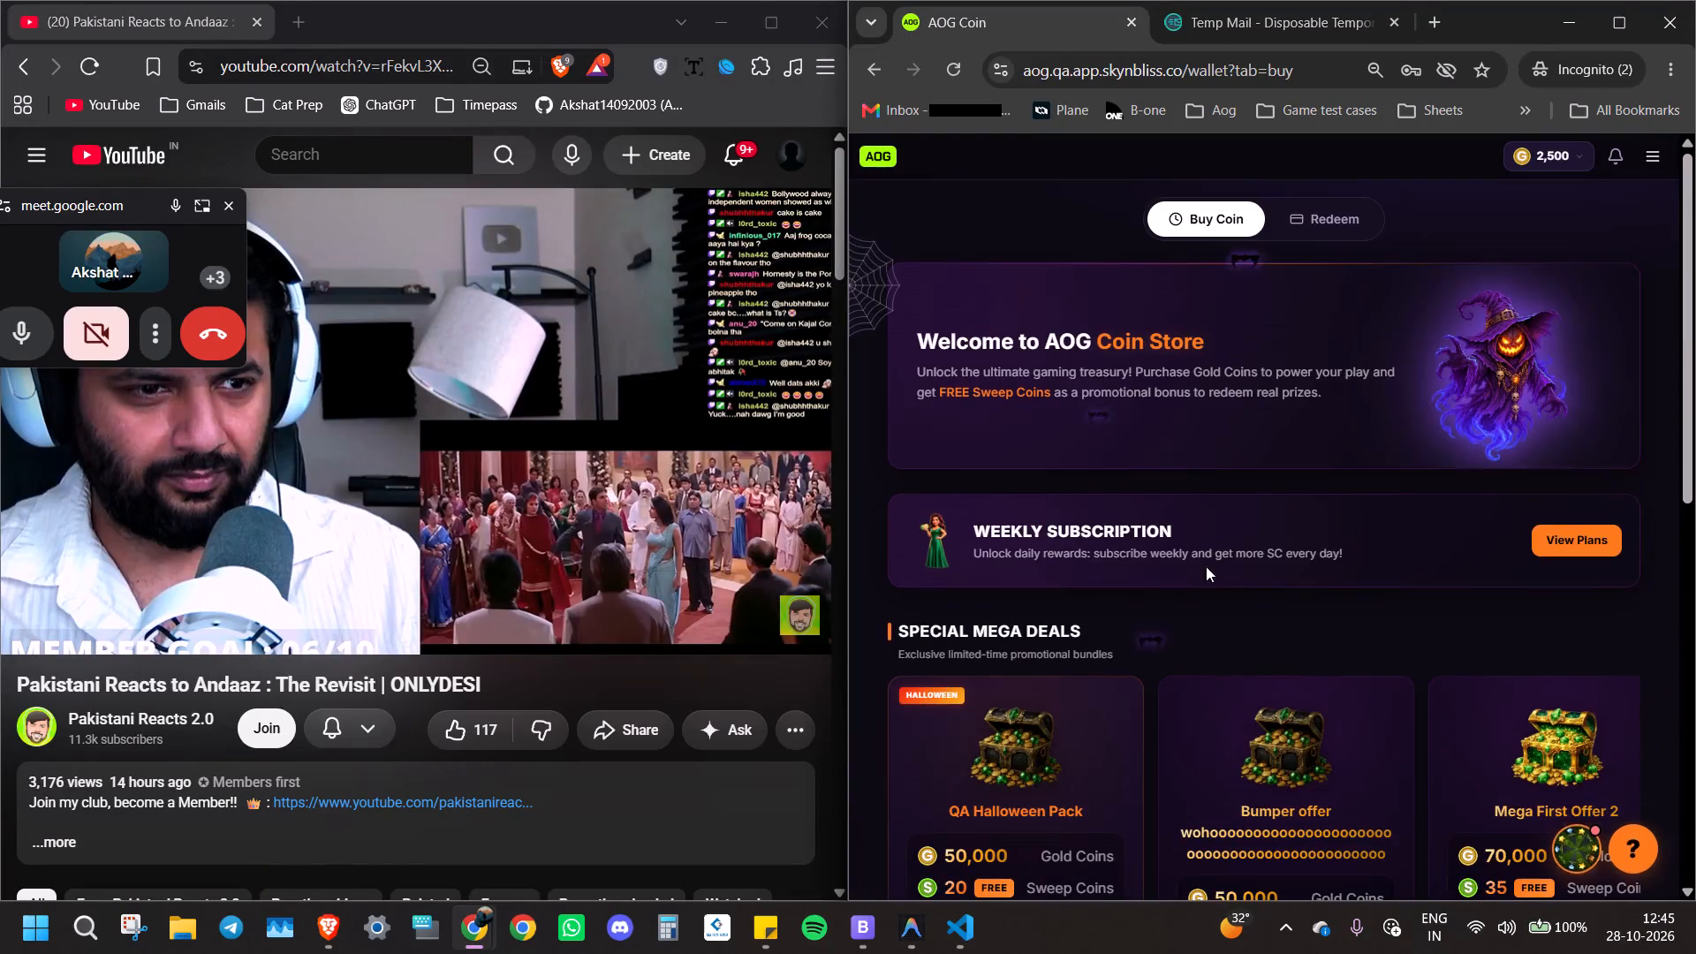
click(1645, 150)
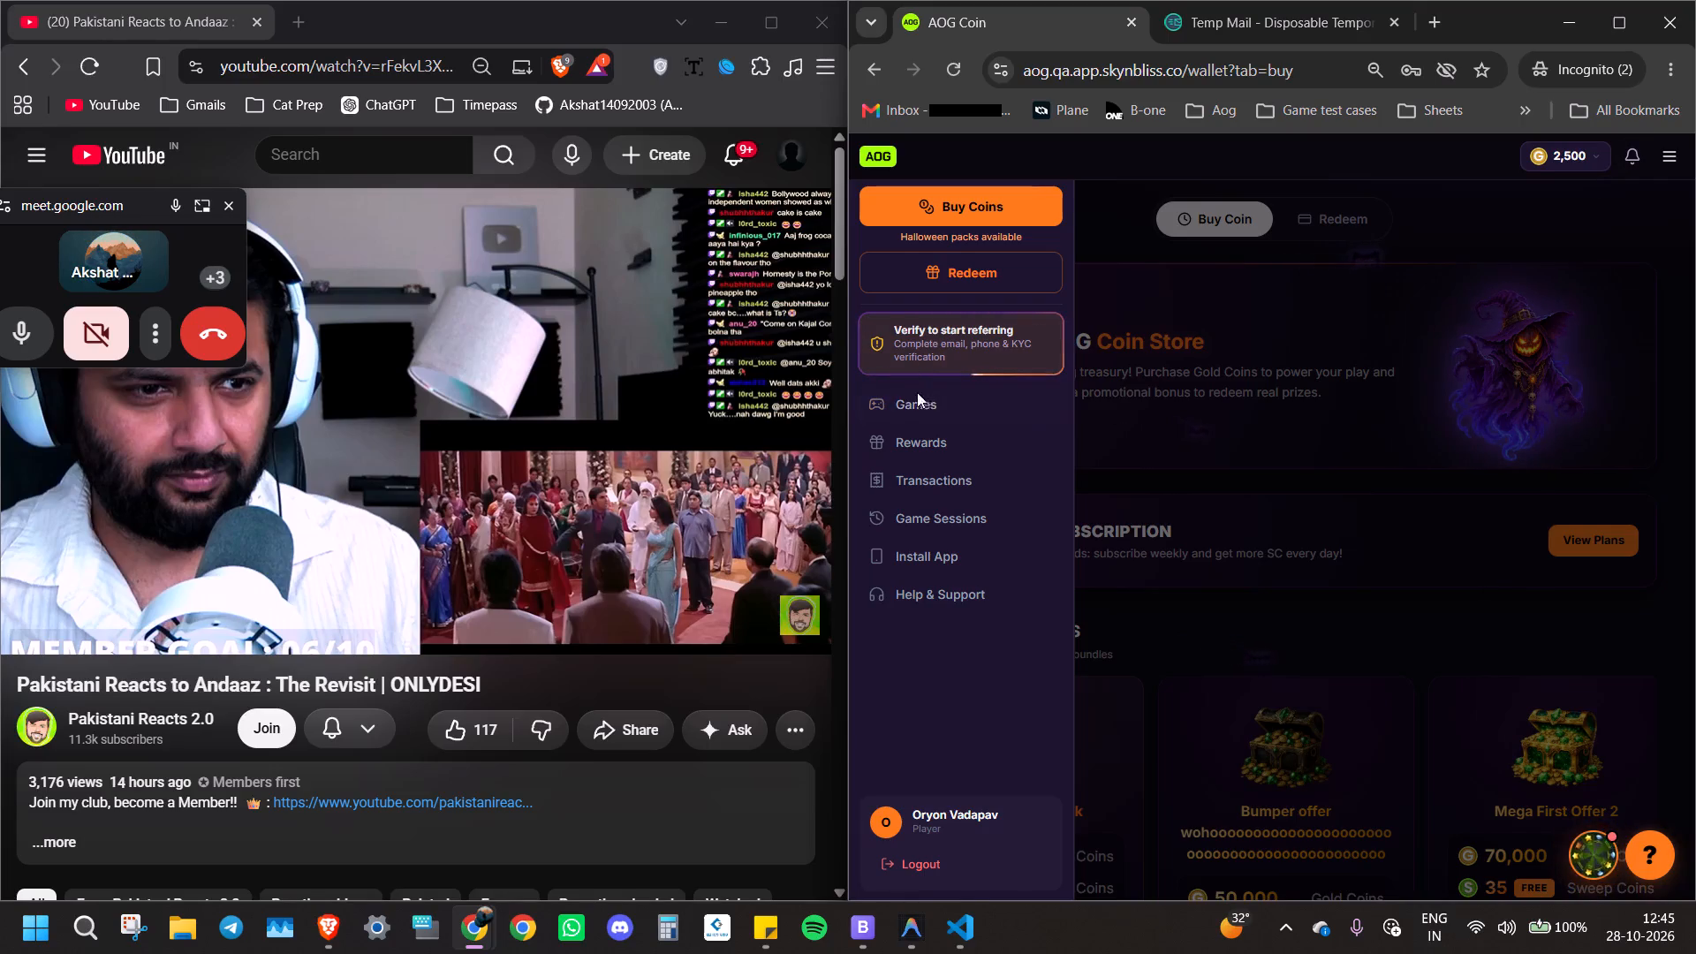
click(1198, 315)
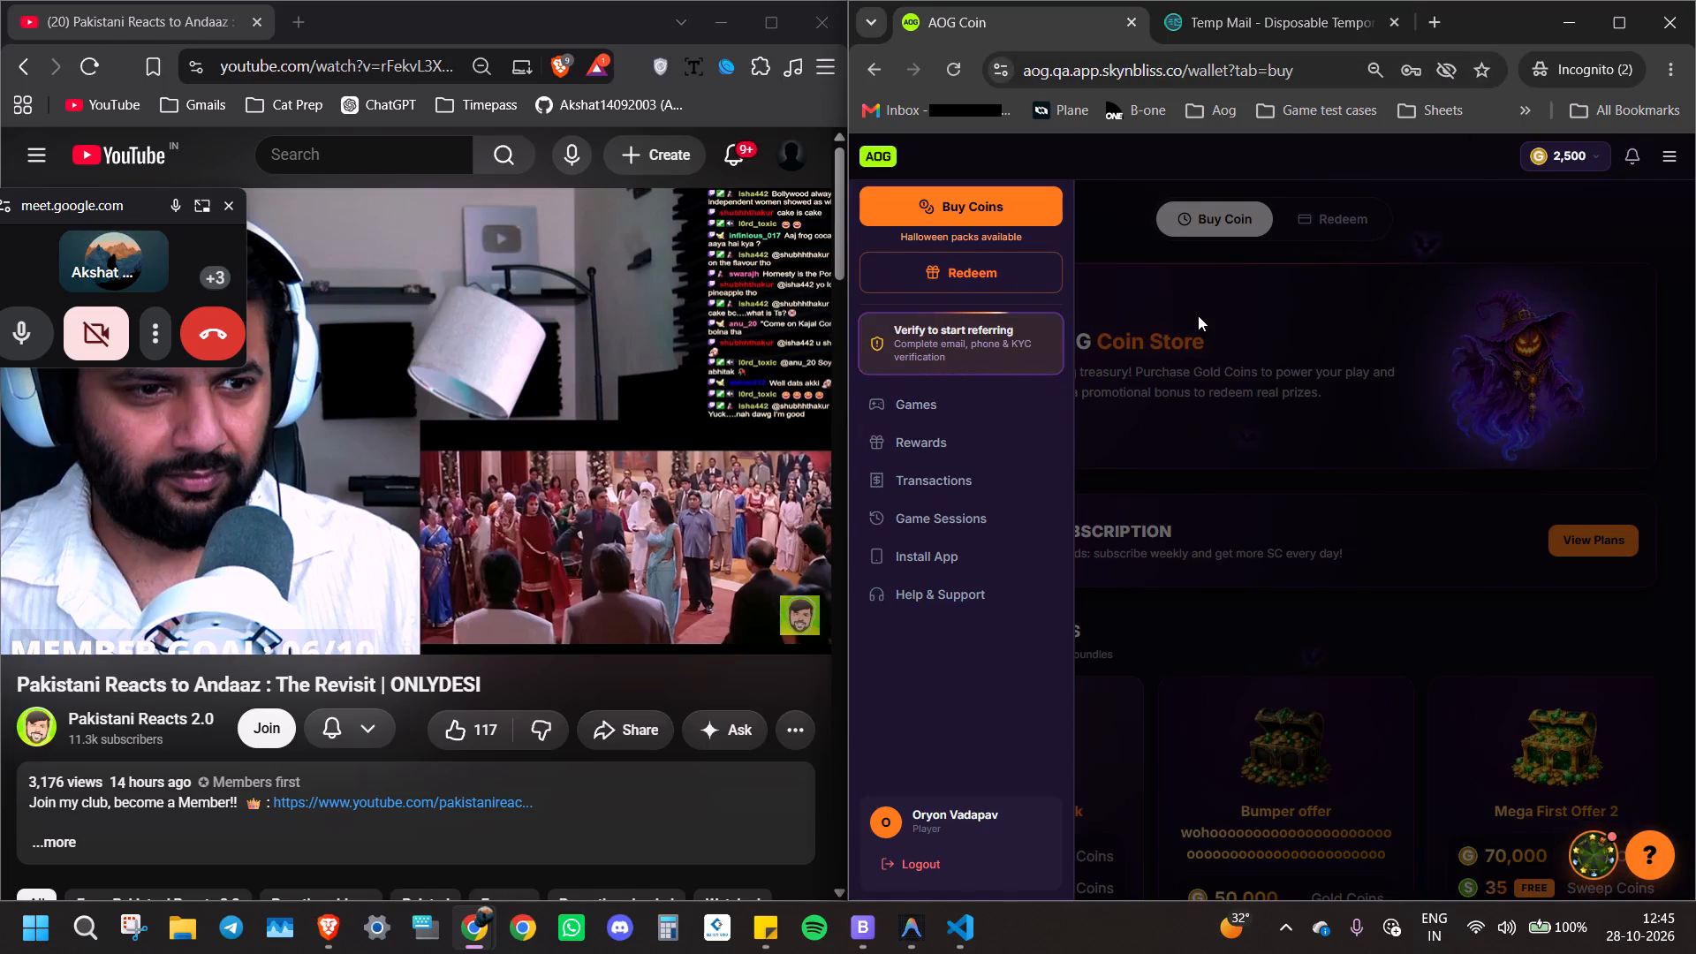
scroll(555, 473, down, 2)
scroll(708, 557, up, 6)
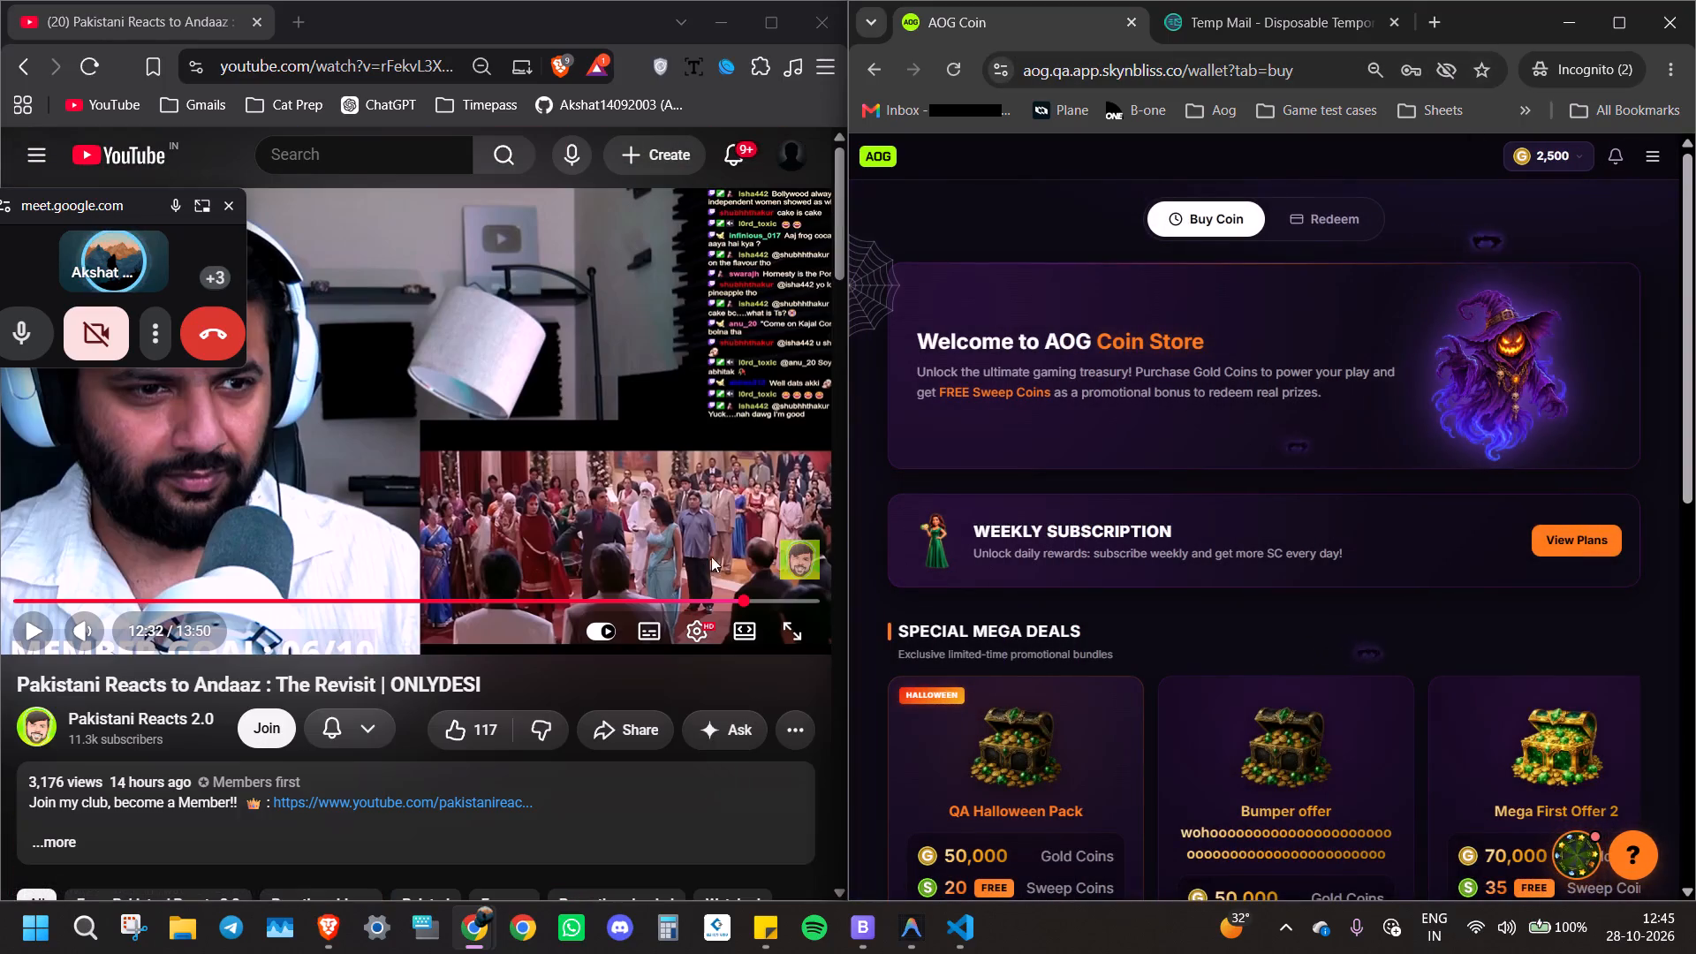
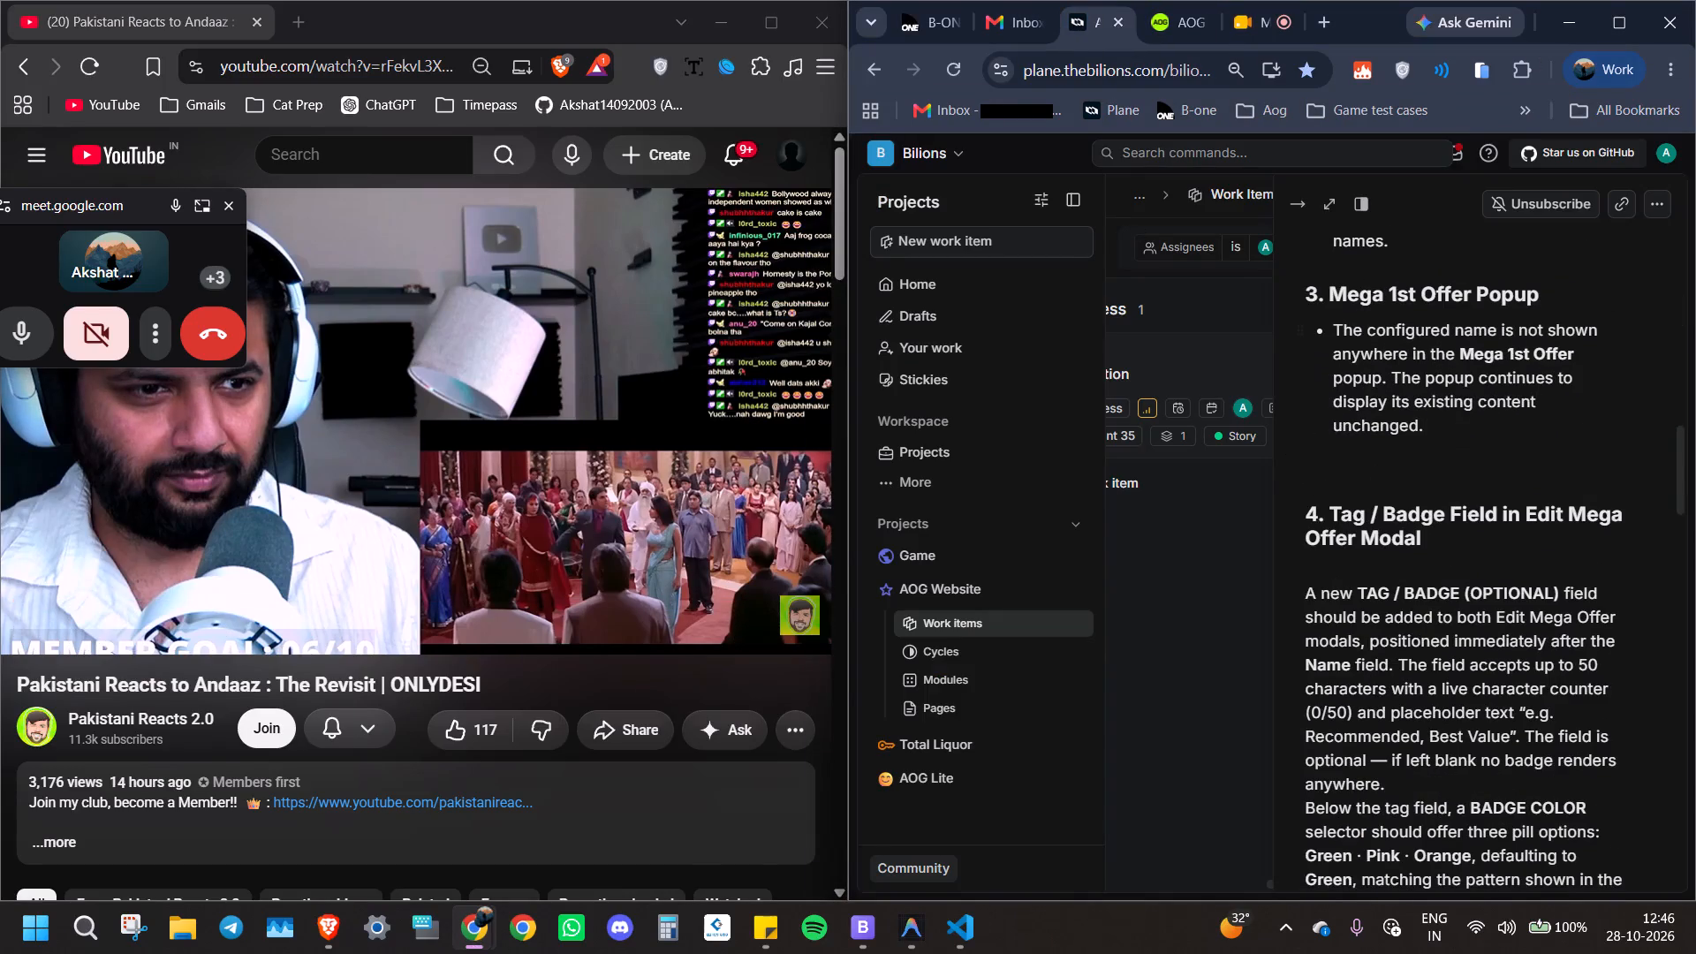
Examine the Mega 1st Offer Popup requirement in section 3 of the AW-2323 description.
drag(1435, 426, 1314, 303)
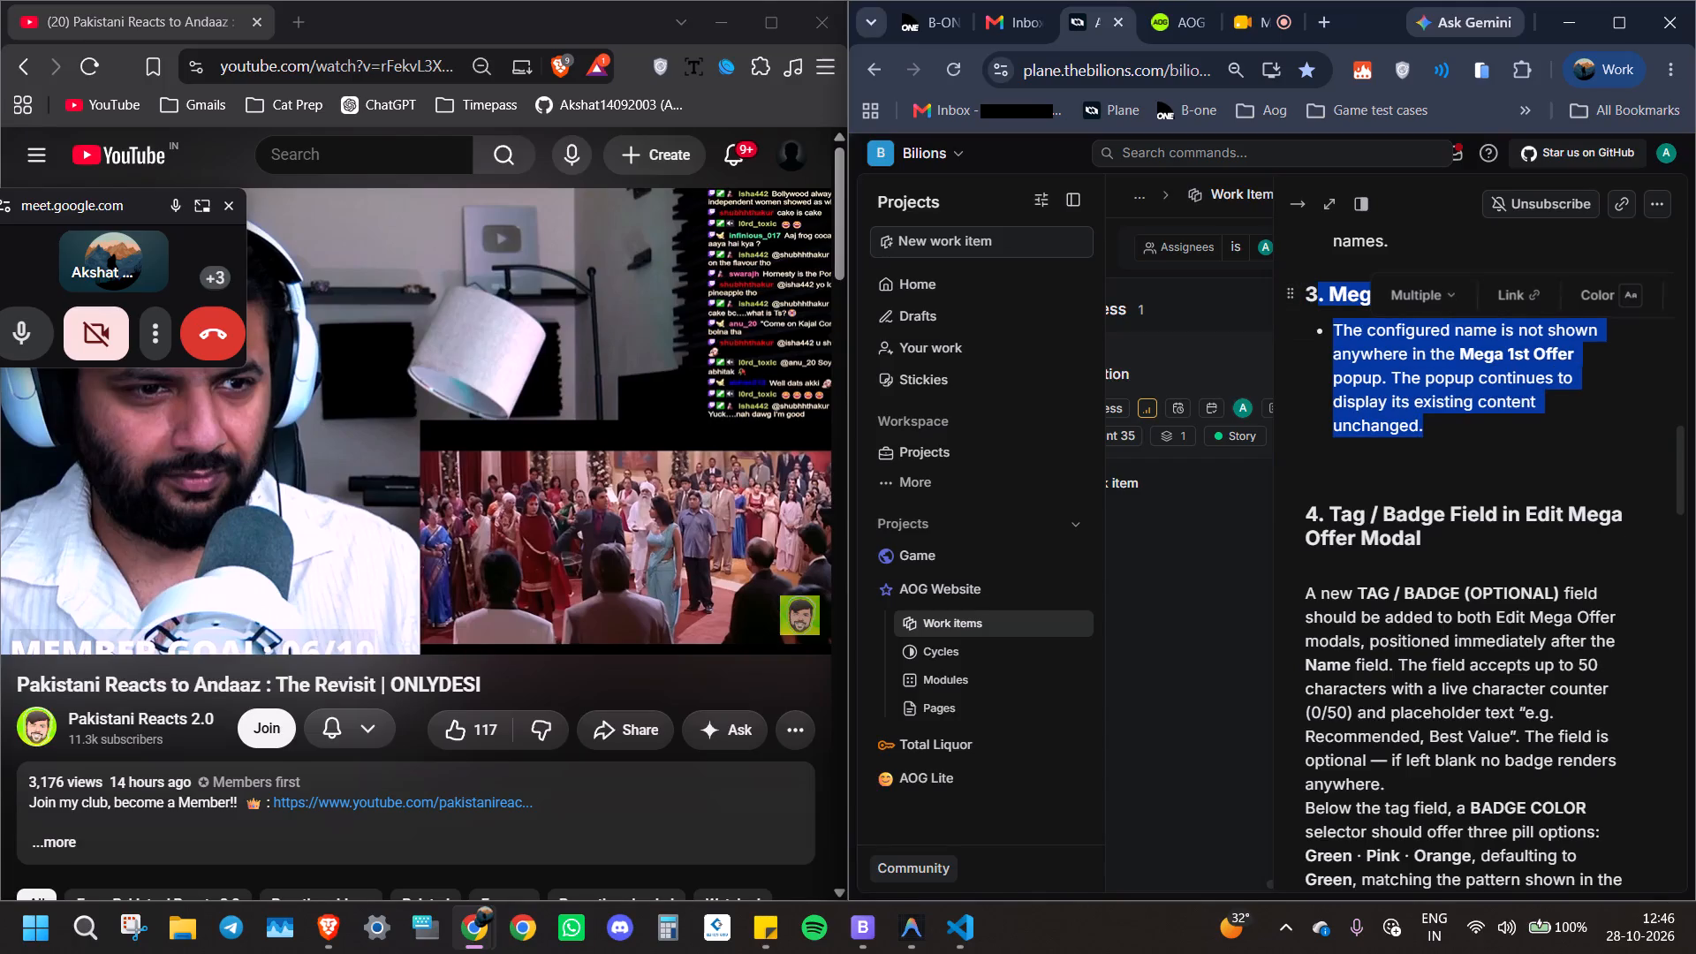
click(1414, 368)
drag(1428, 427, 1330, 293)
click(1427, 409)
click(1444, 422)
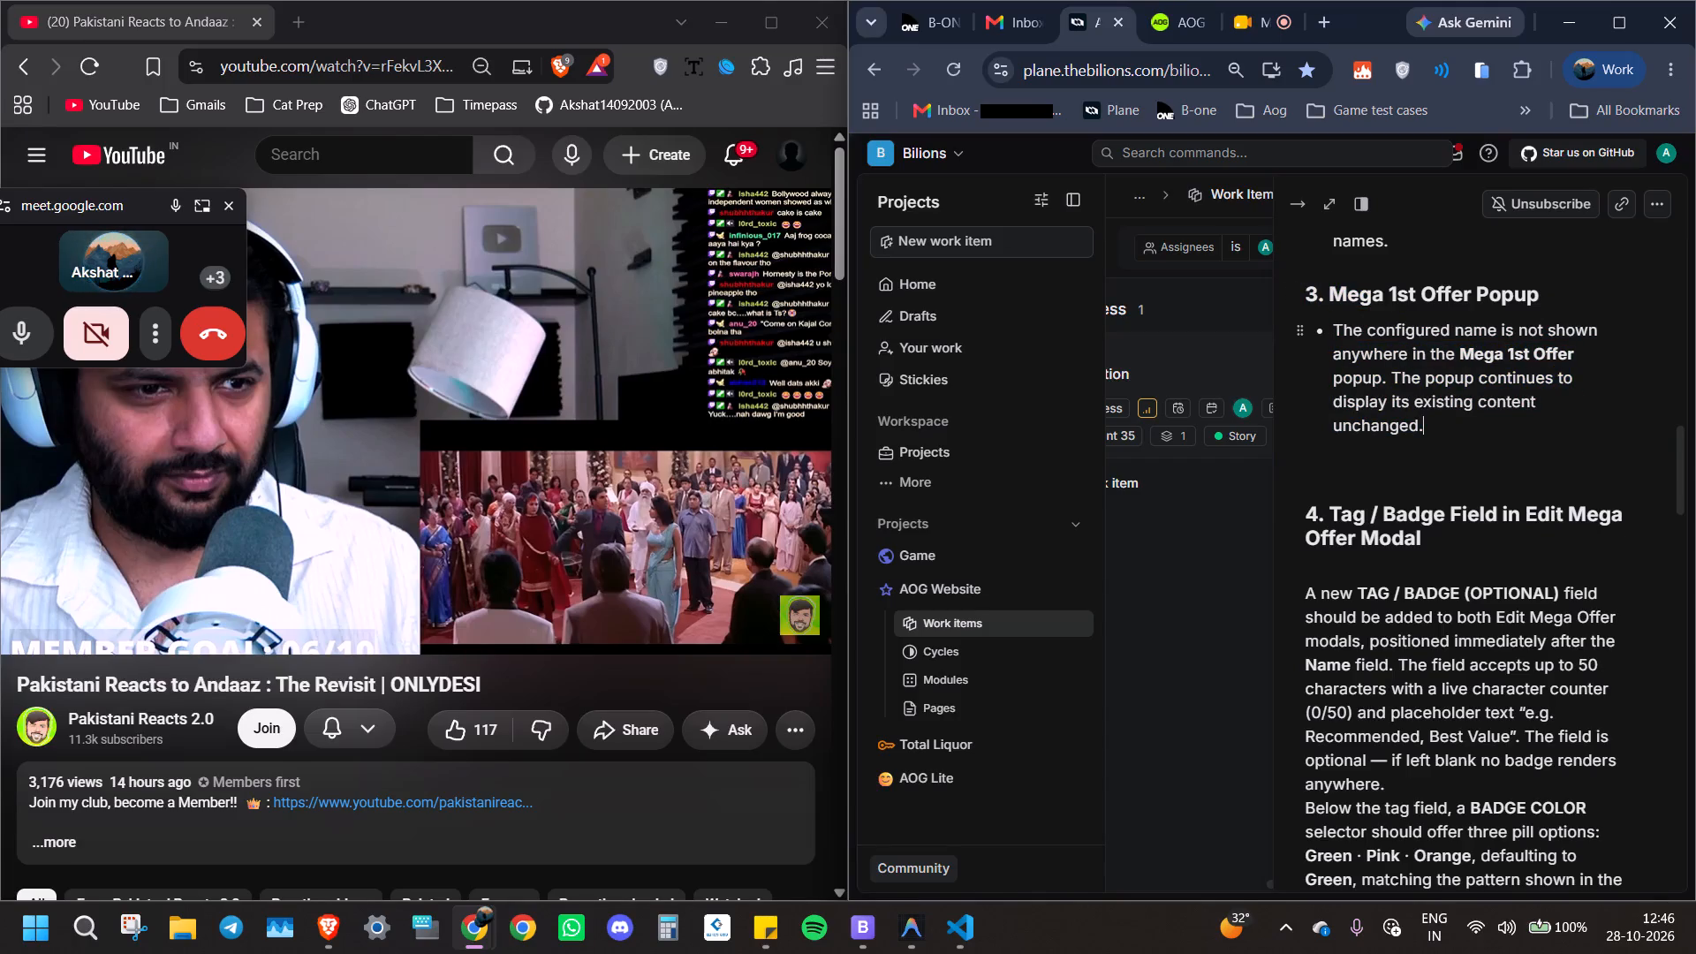
drag(1446, 426, 1318, 348)
click(1395, 425)
drag(1450, 441, 1327, 298)
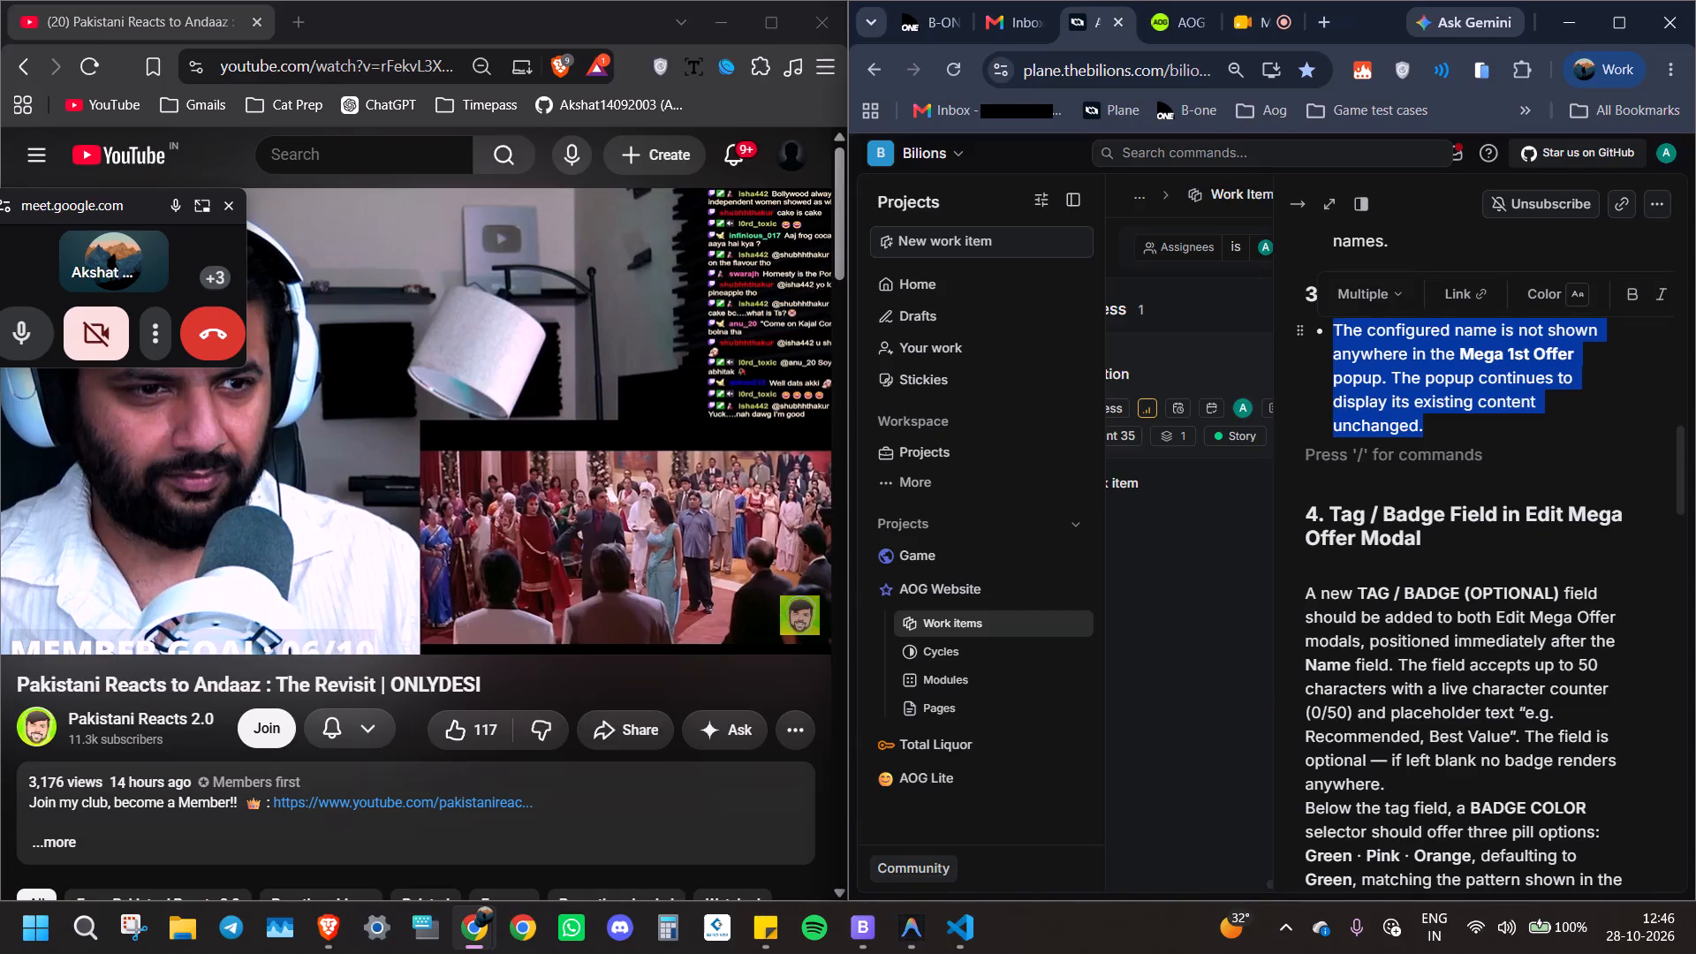
click(1420, 433)
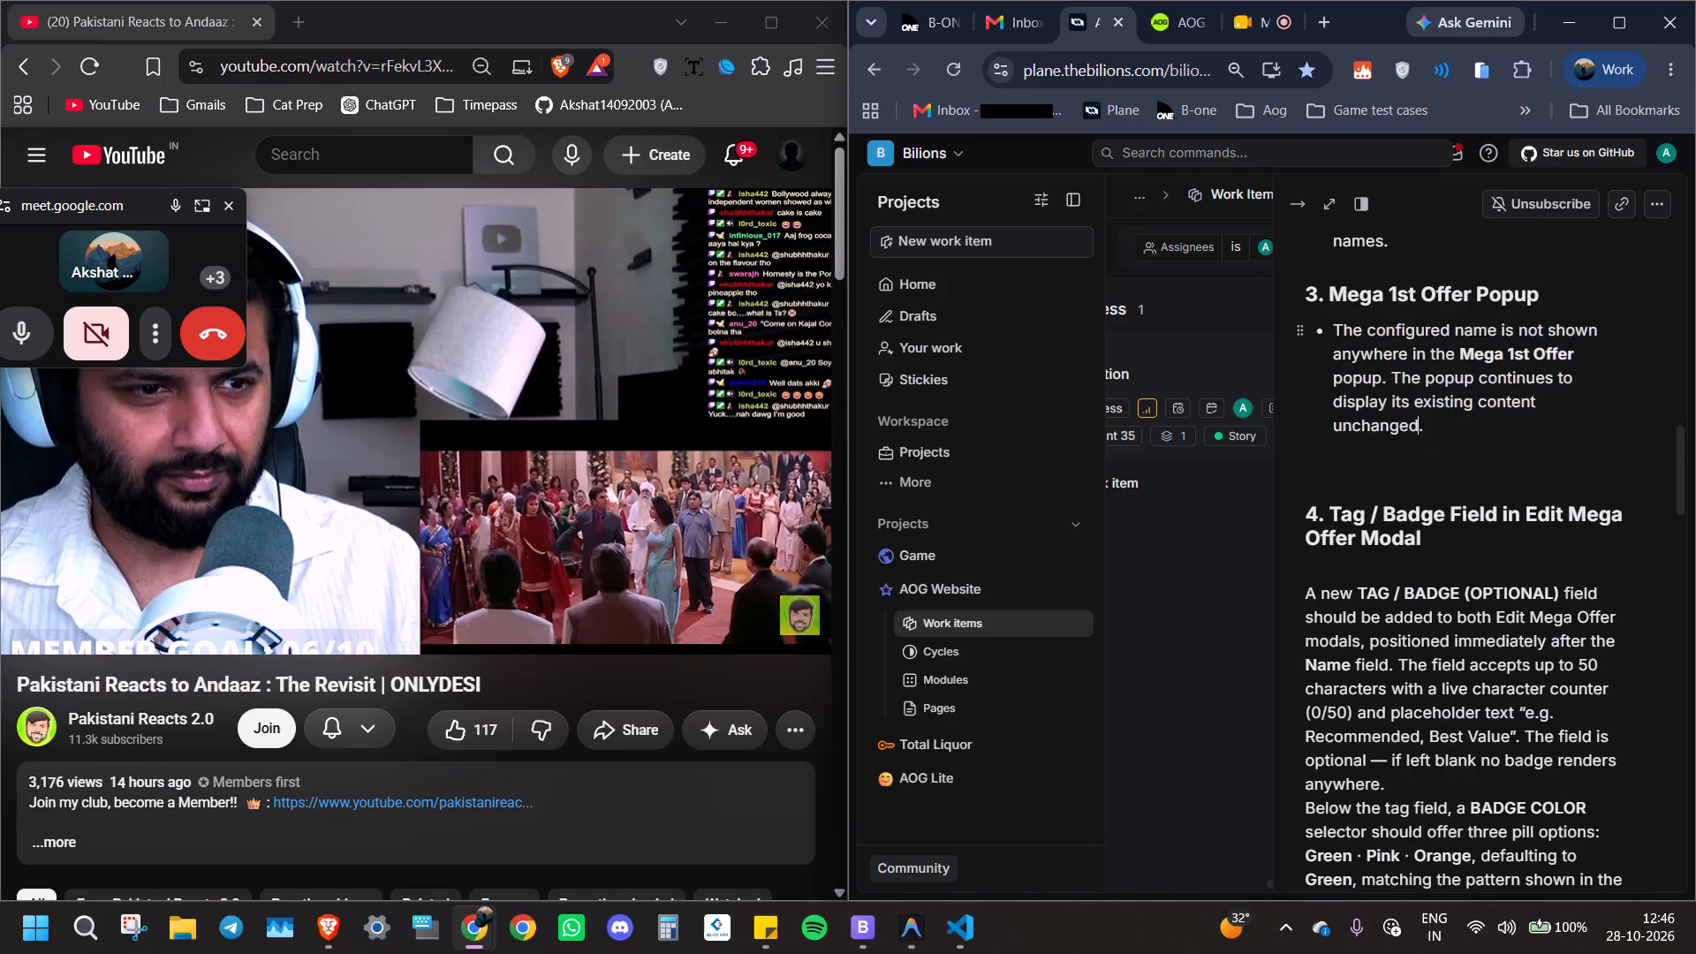
Set the AW-2323 work item's state to Done in its properties.
scroll(1423, 426, down, 3)
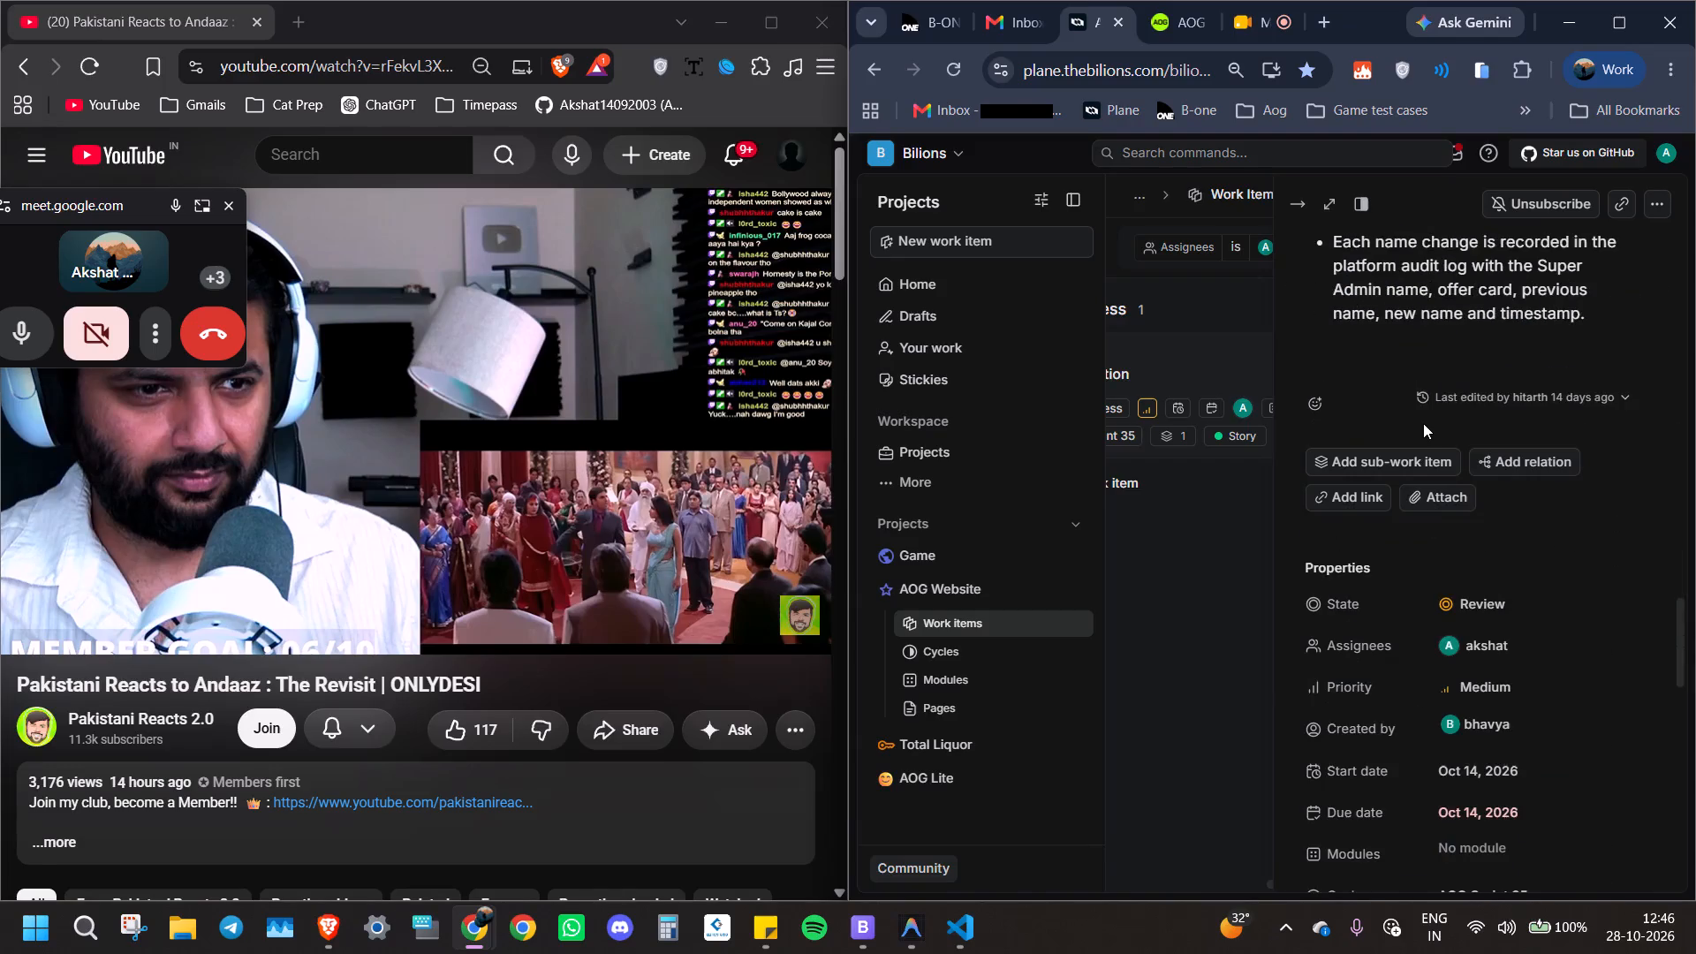
scroll(1423, 423, down, 6)
scroll(1437, 415, up, 6)
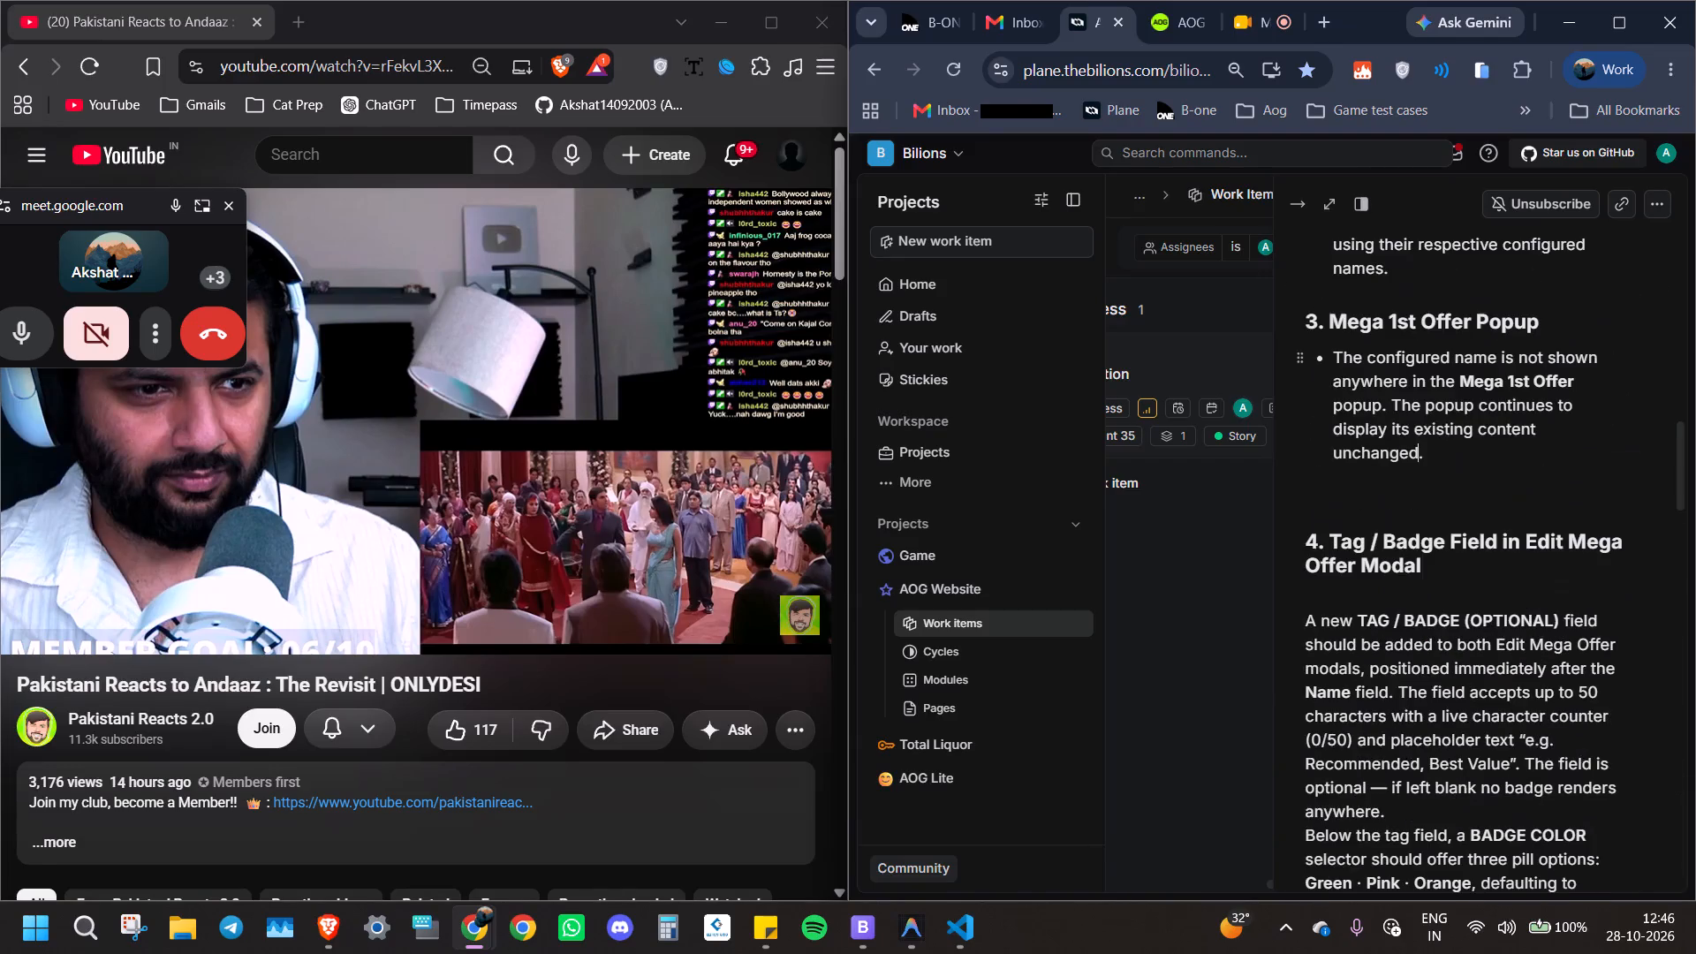
scroll(1469, 386, down, 4)
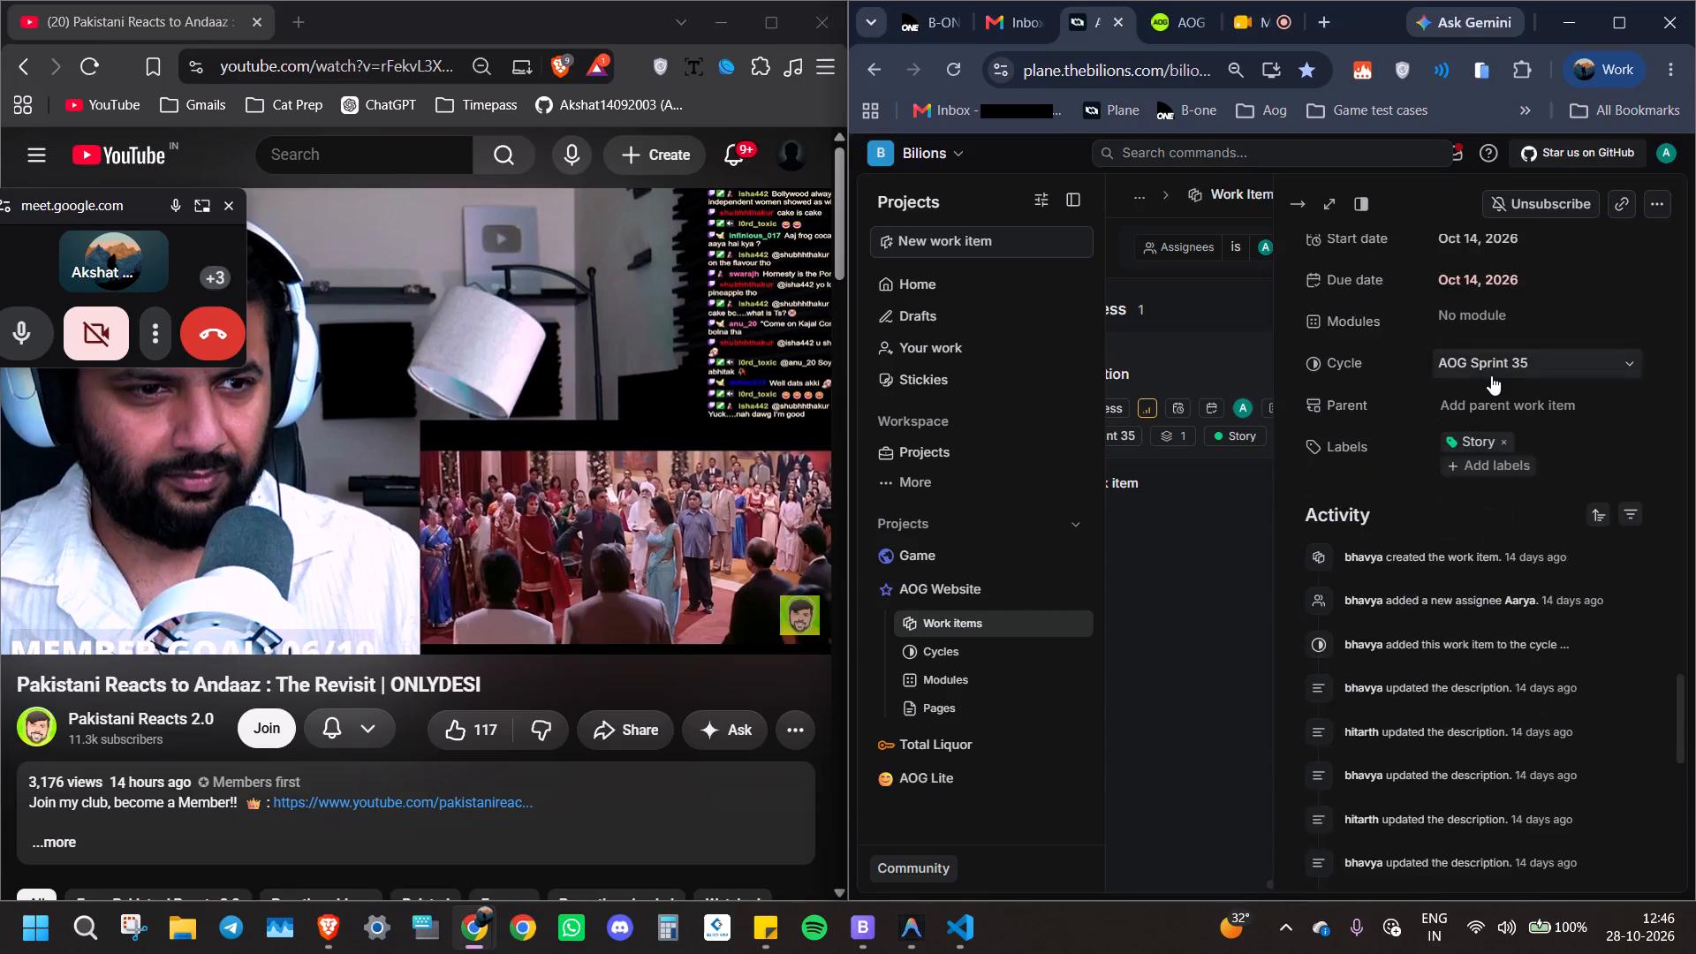
scroll(1491, 375, up, 1)
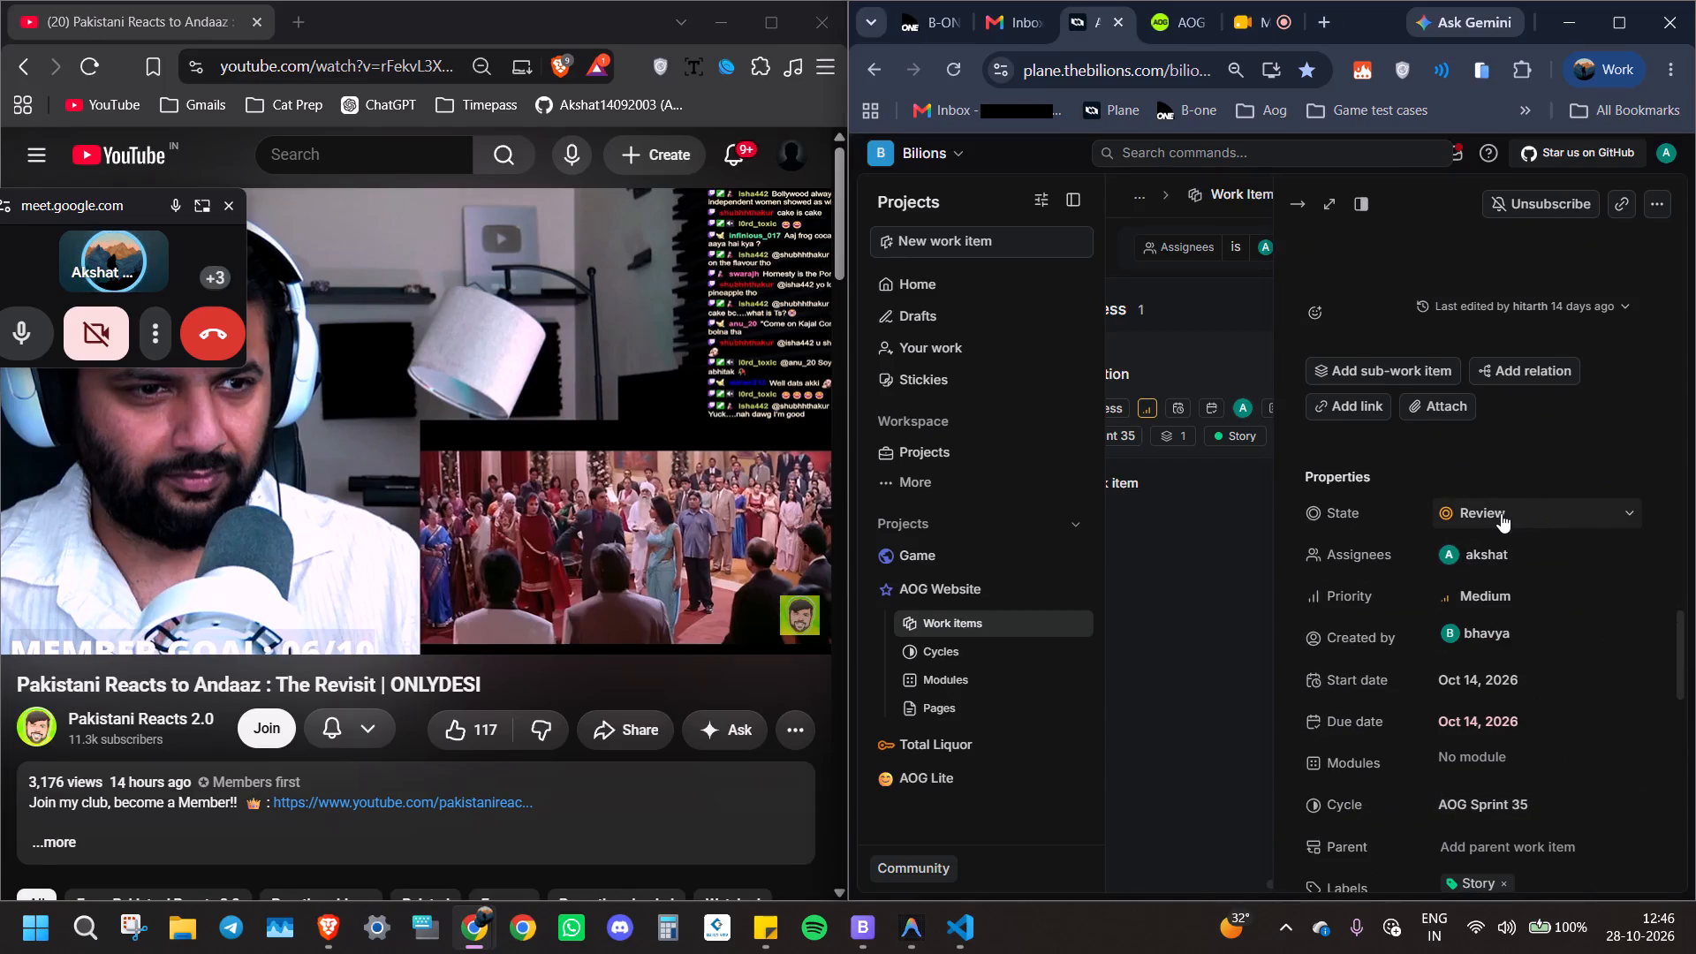
click(1501, 513)
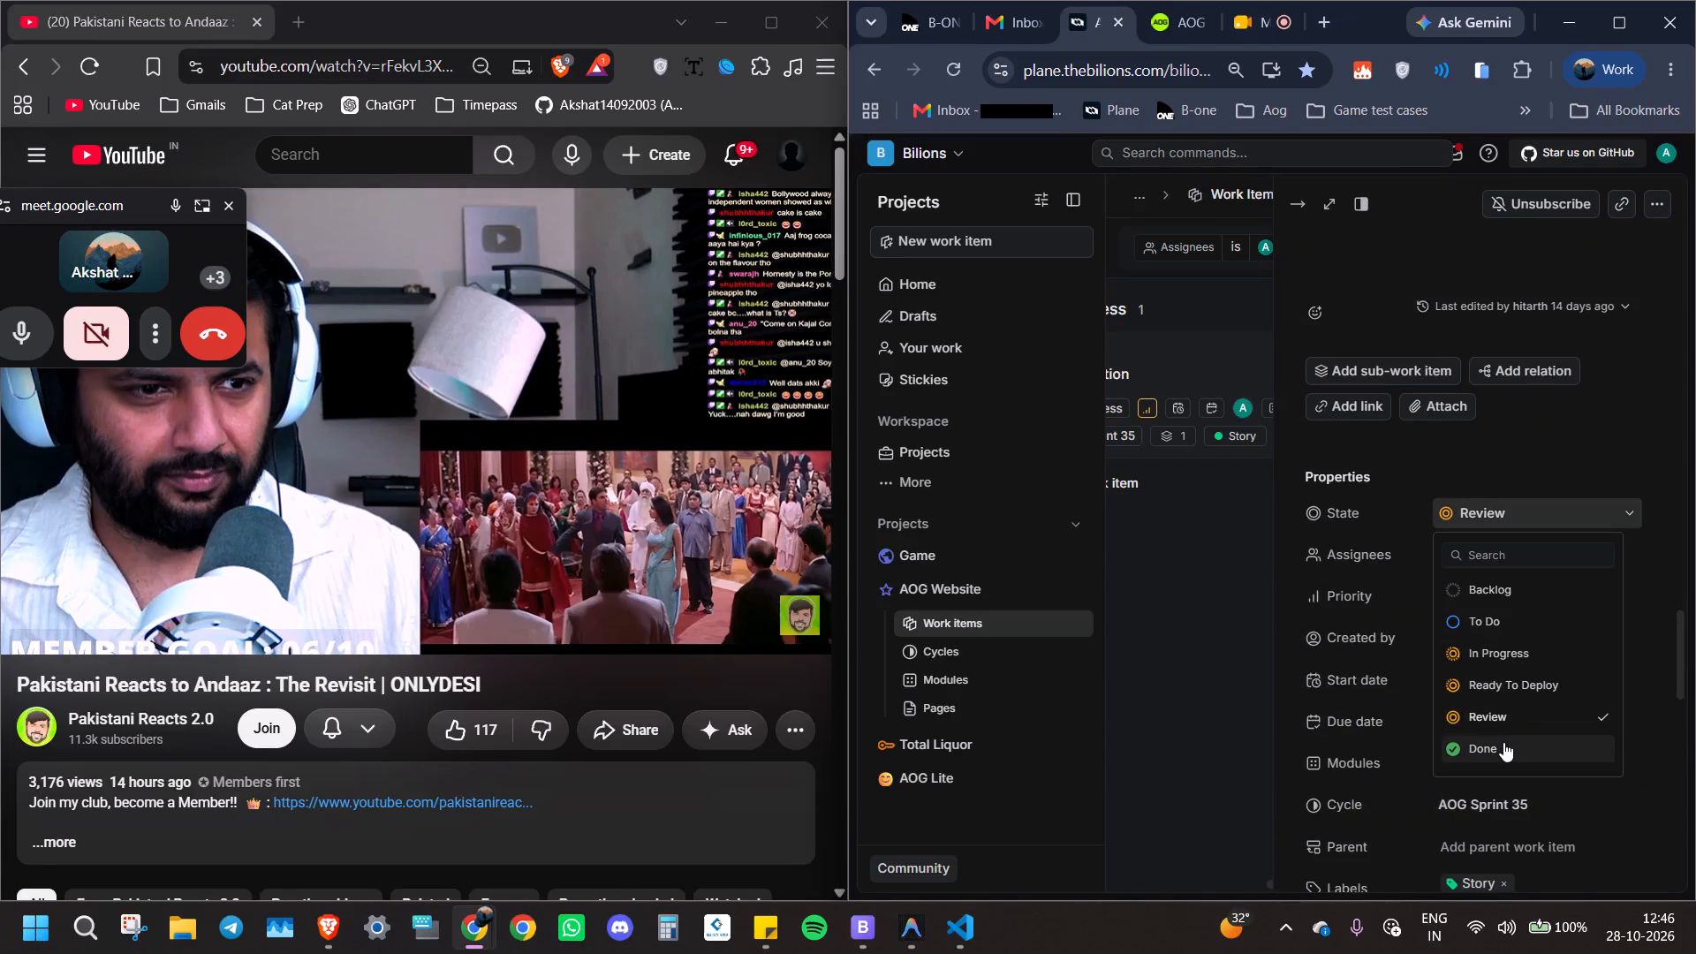
click(1492, 748)
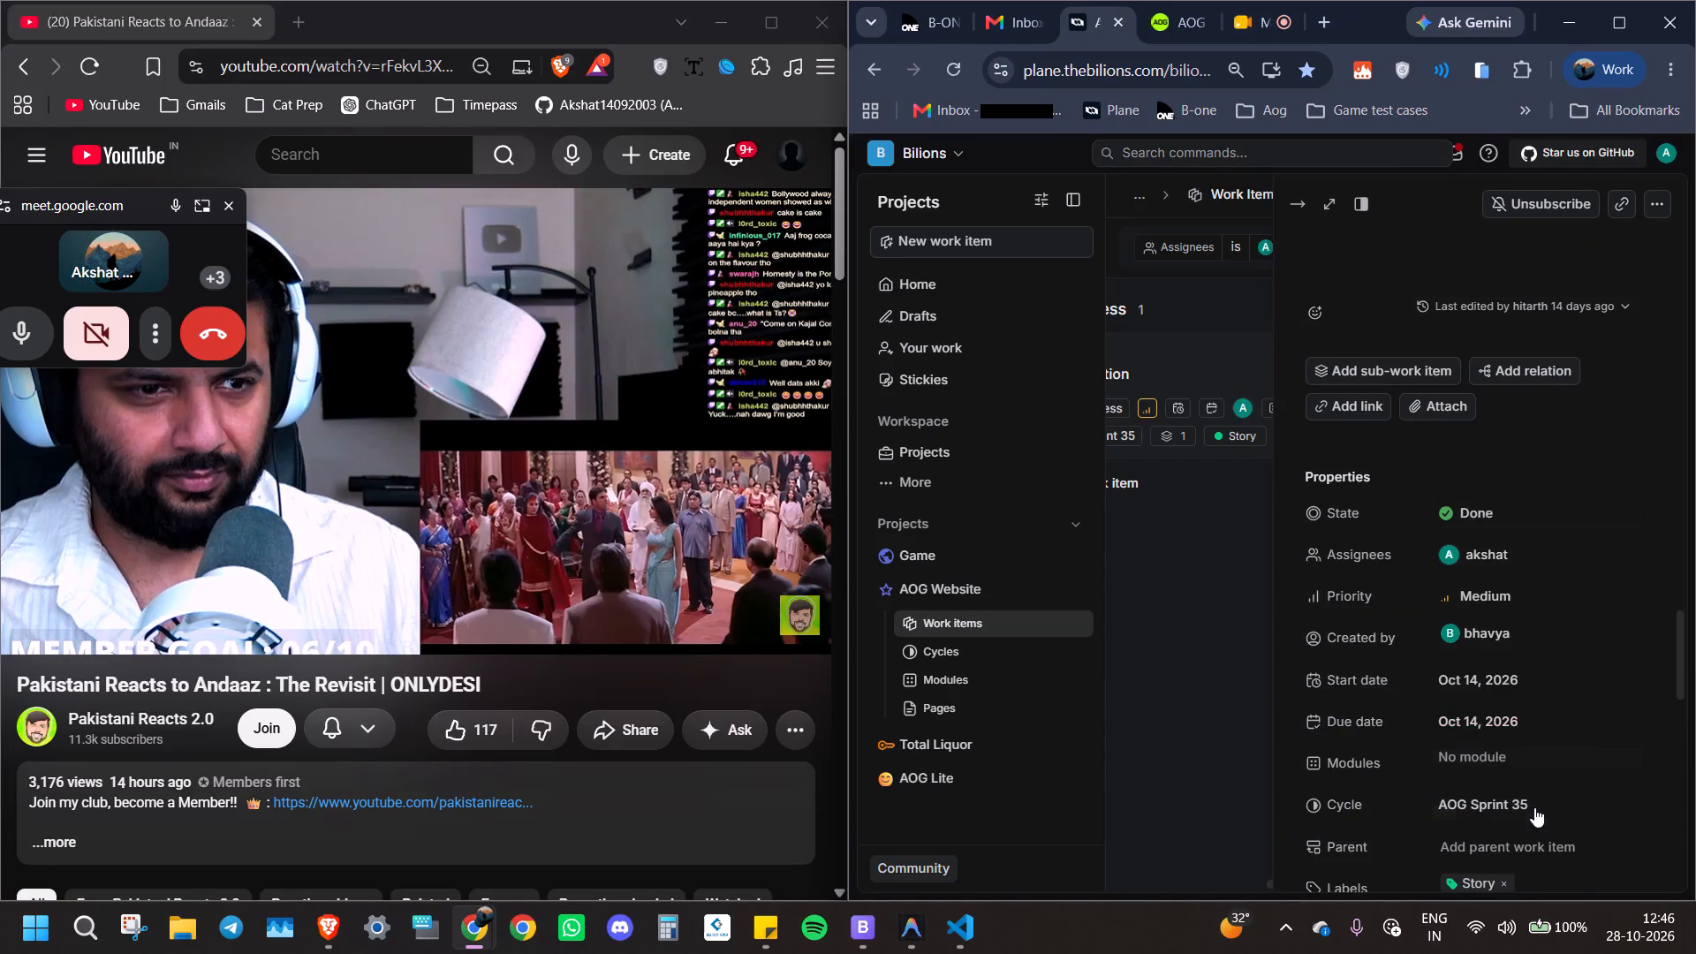
Post the comment "This story is working as expected" on the work item, using the /stfix text shortcut.
scroll(1495, 723, down, 5)
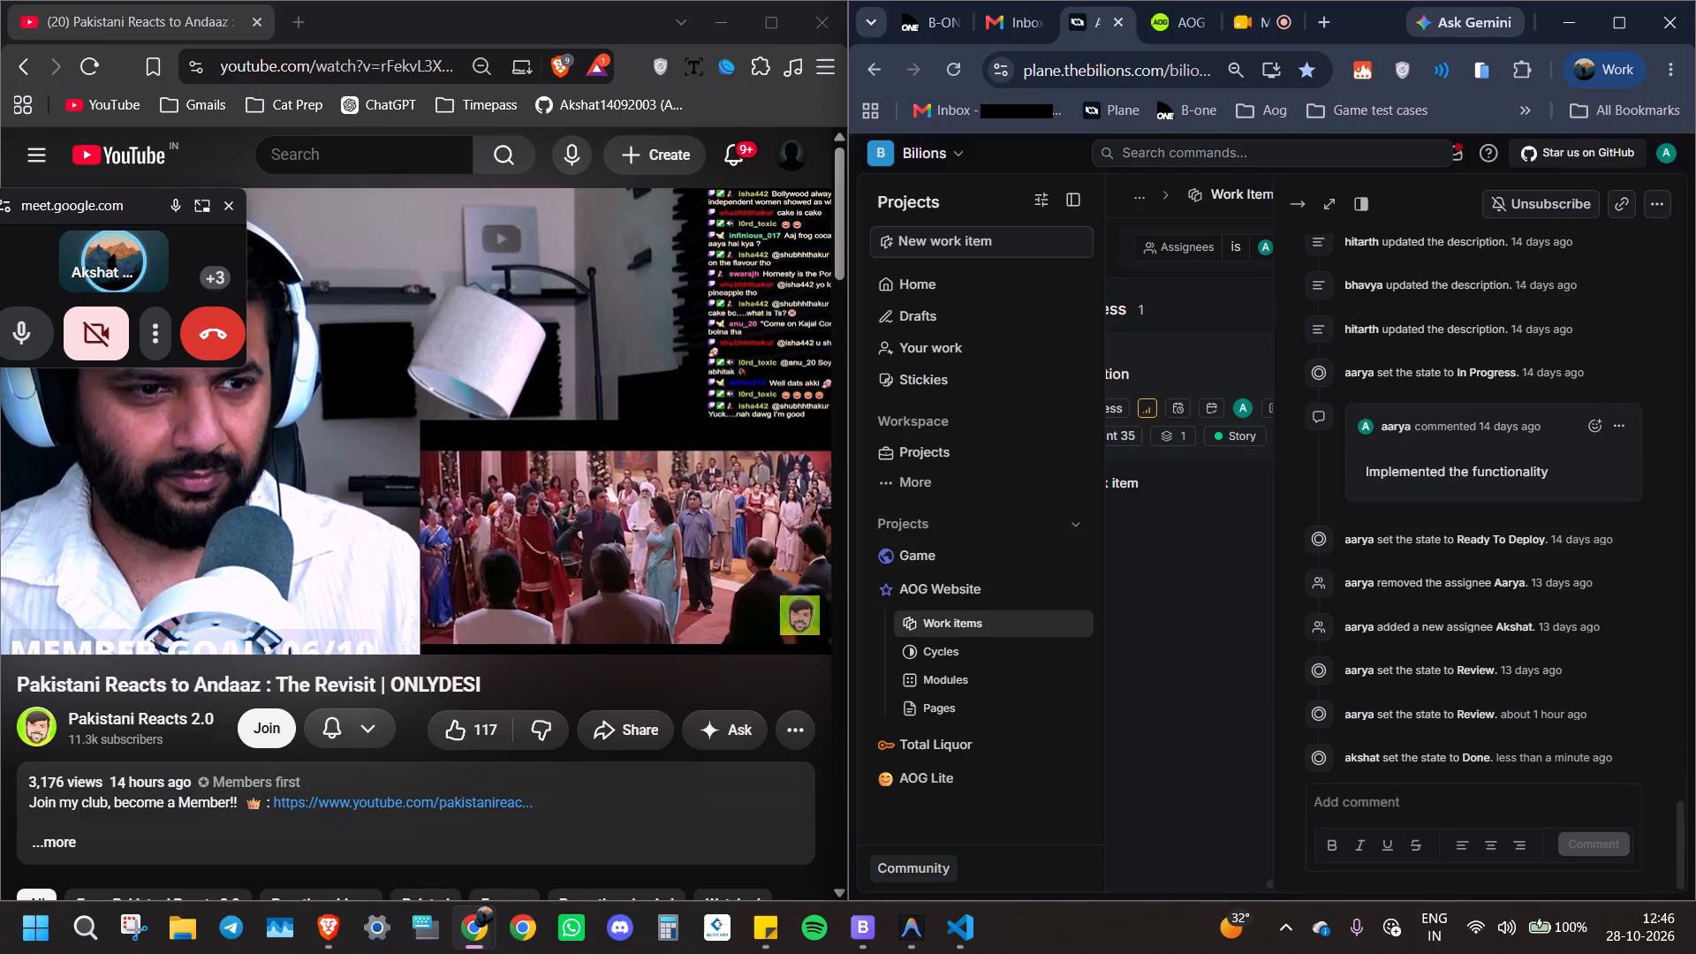
scroll(1495, 716, down, 1)
click(1385, 816)
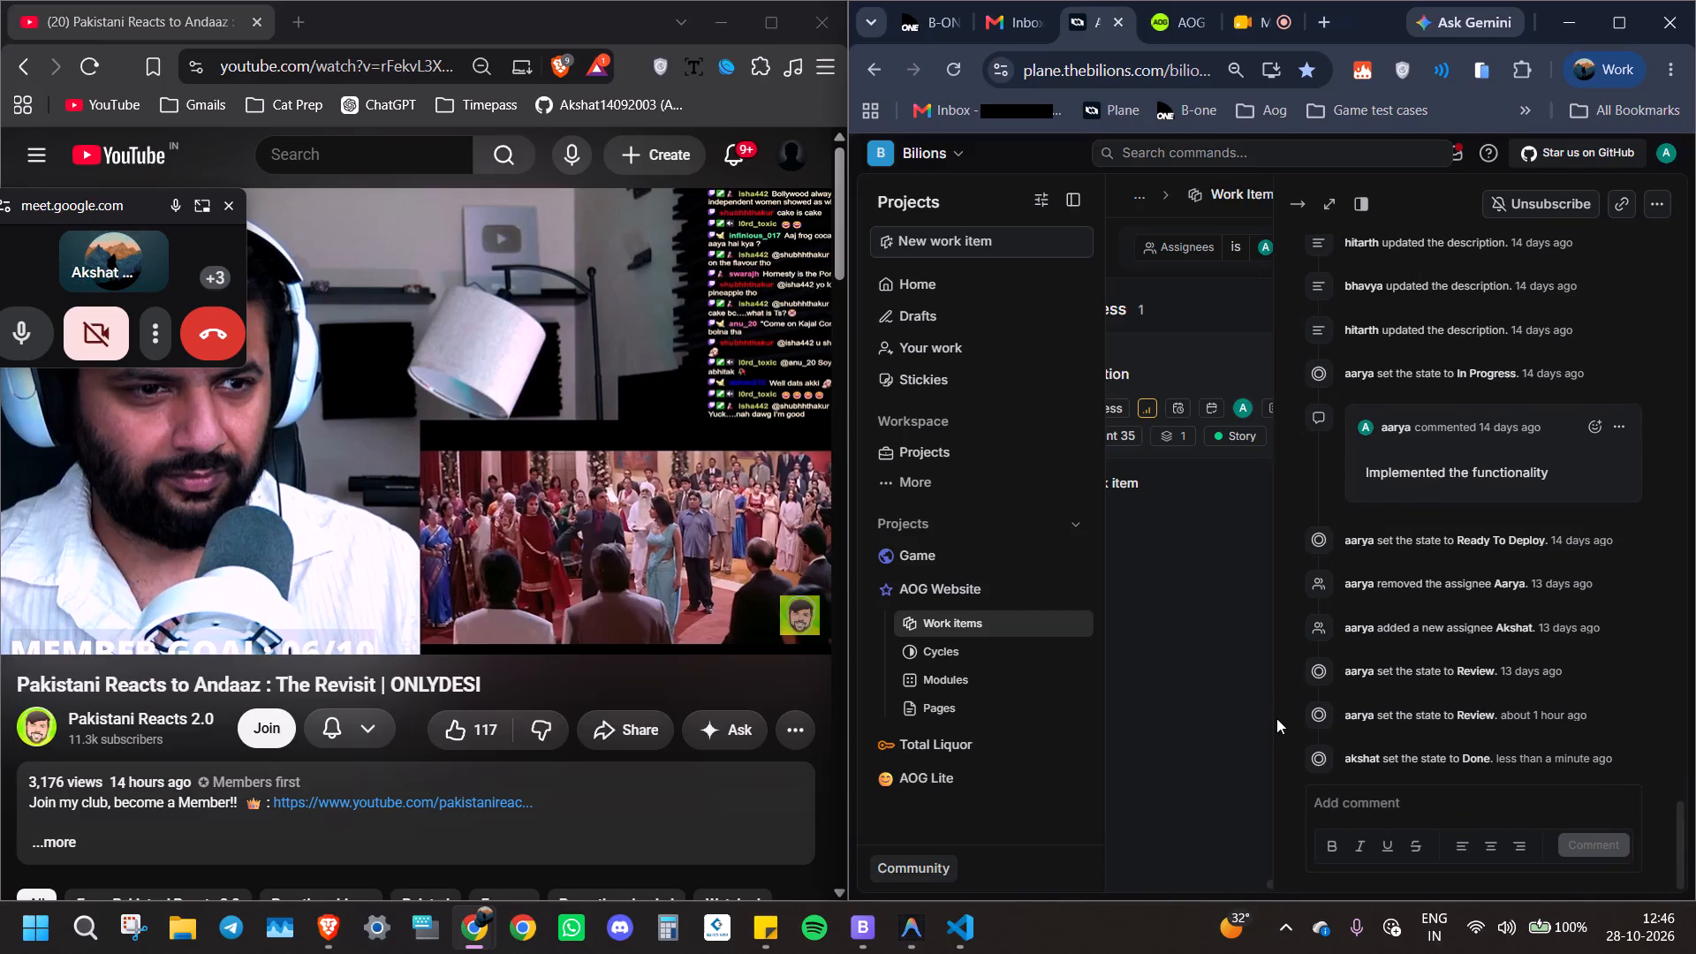
key(slash)
text(stfix)
key(Return)
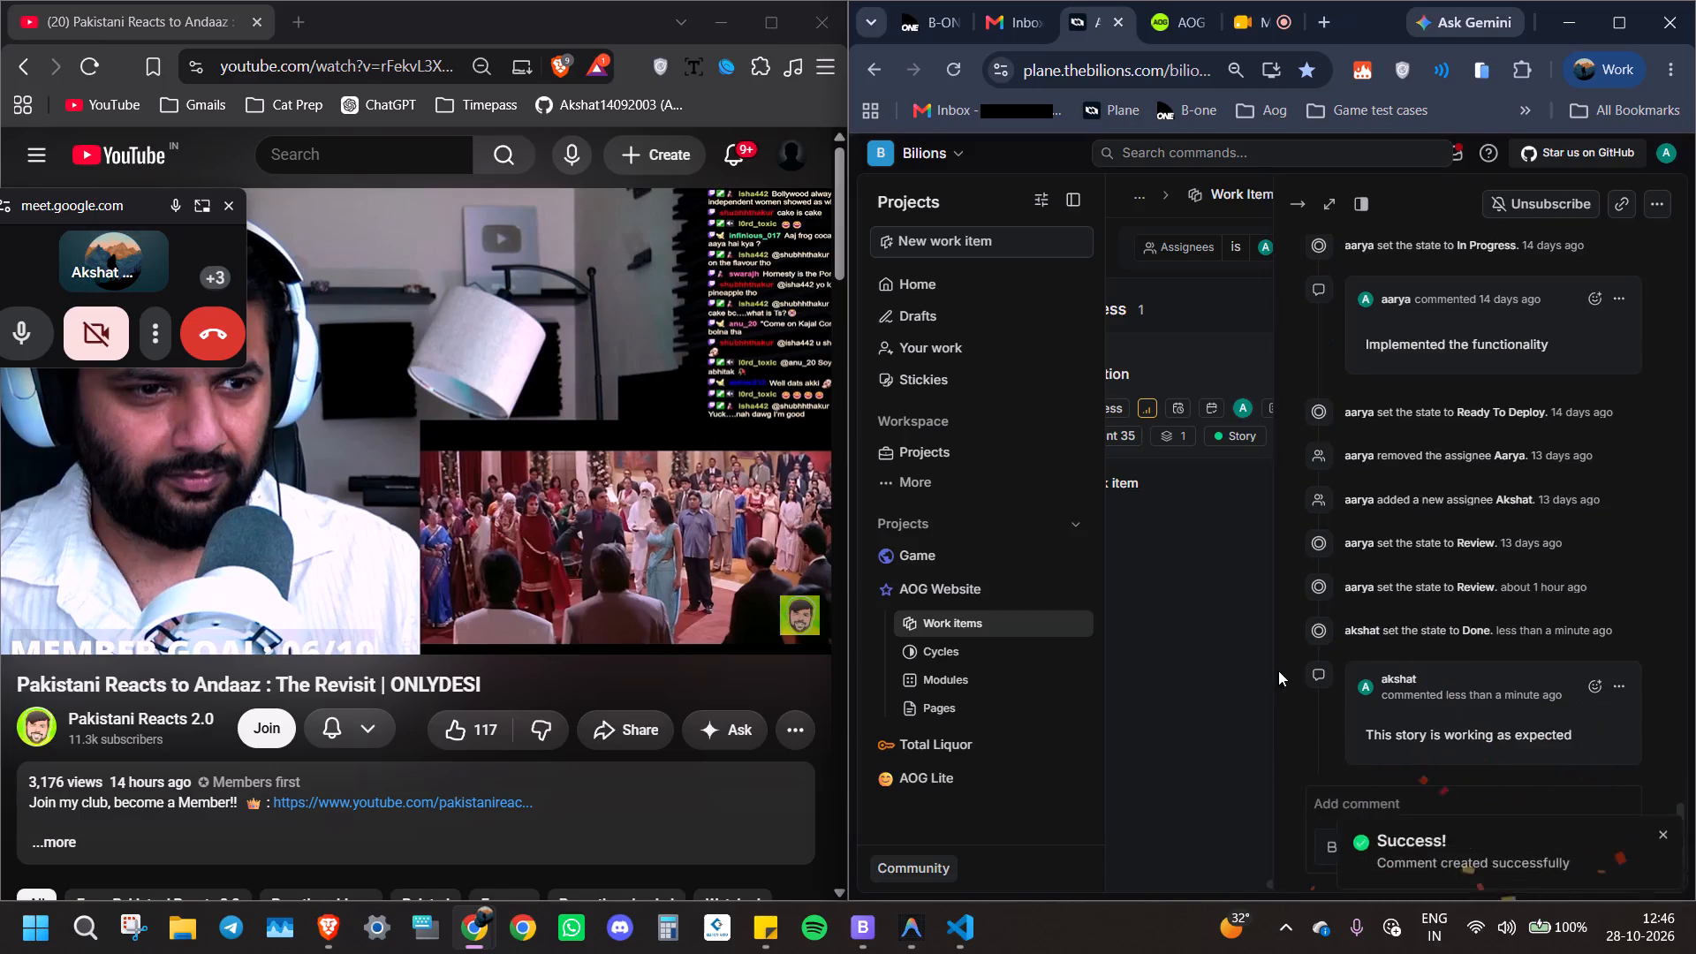
Copy the AW-2323 ID and story title into the Sticky Notes note under Stories Tested.
scroll(1492, 719, down, 2)
scroll(1494, 718, up, 3)
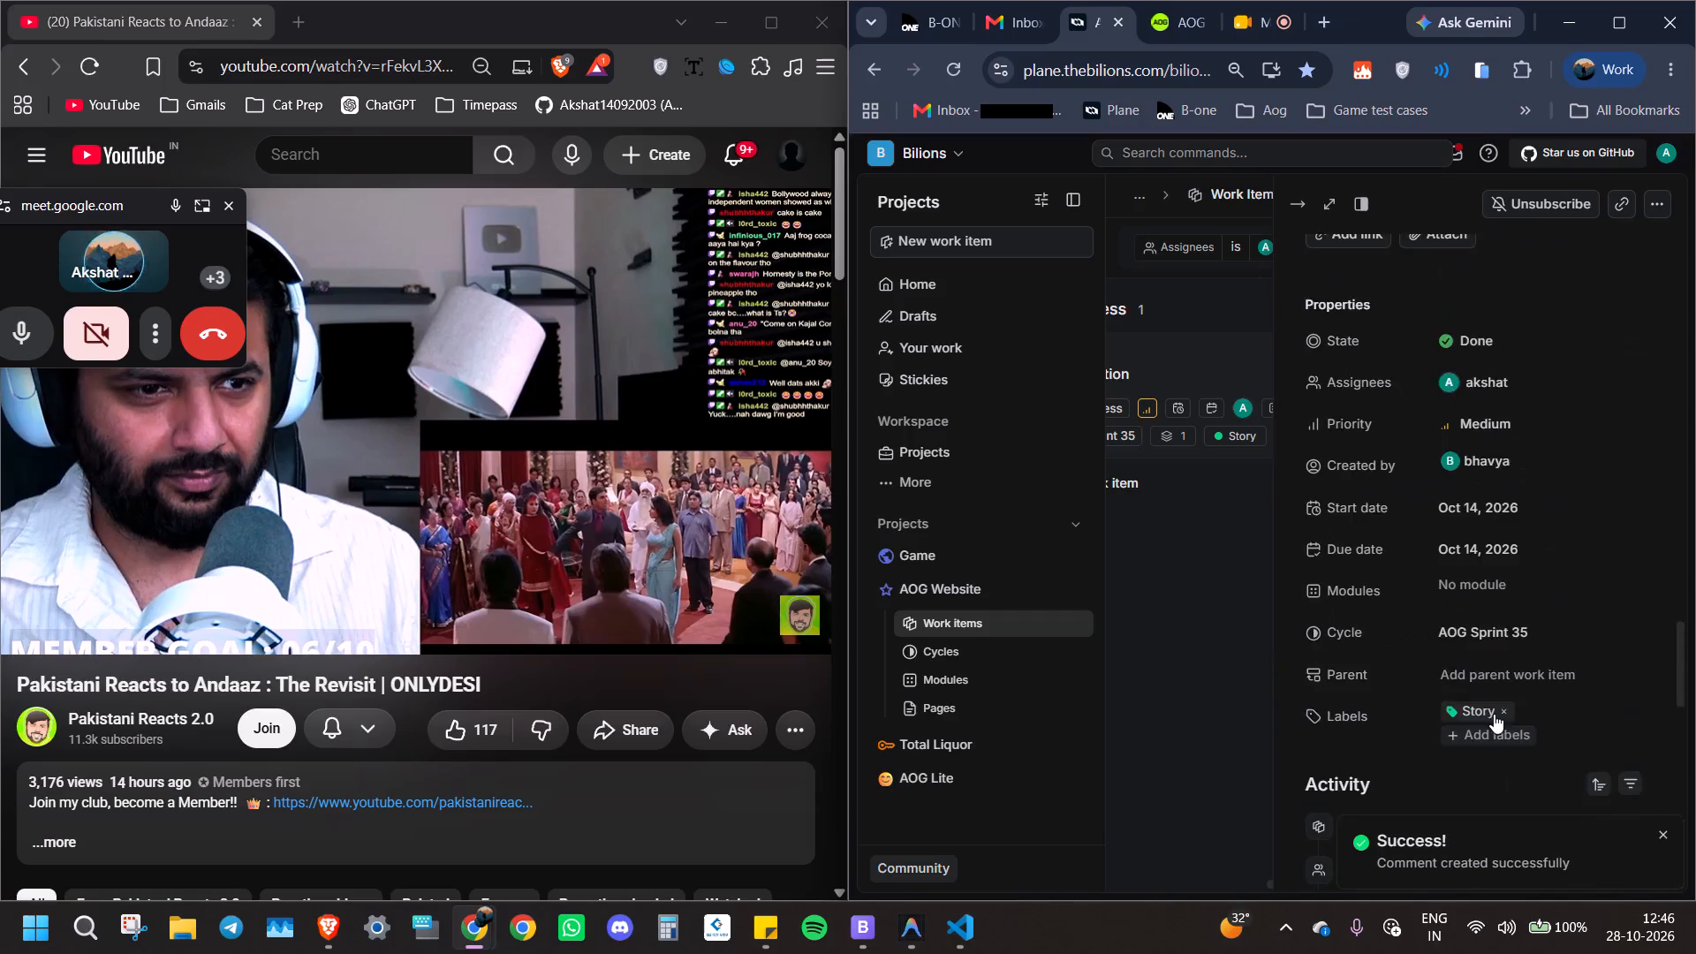
scroll(1495, 714, up, 11)
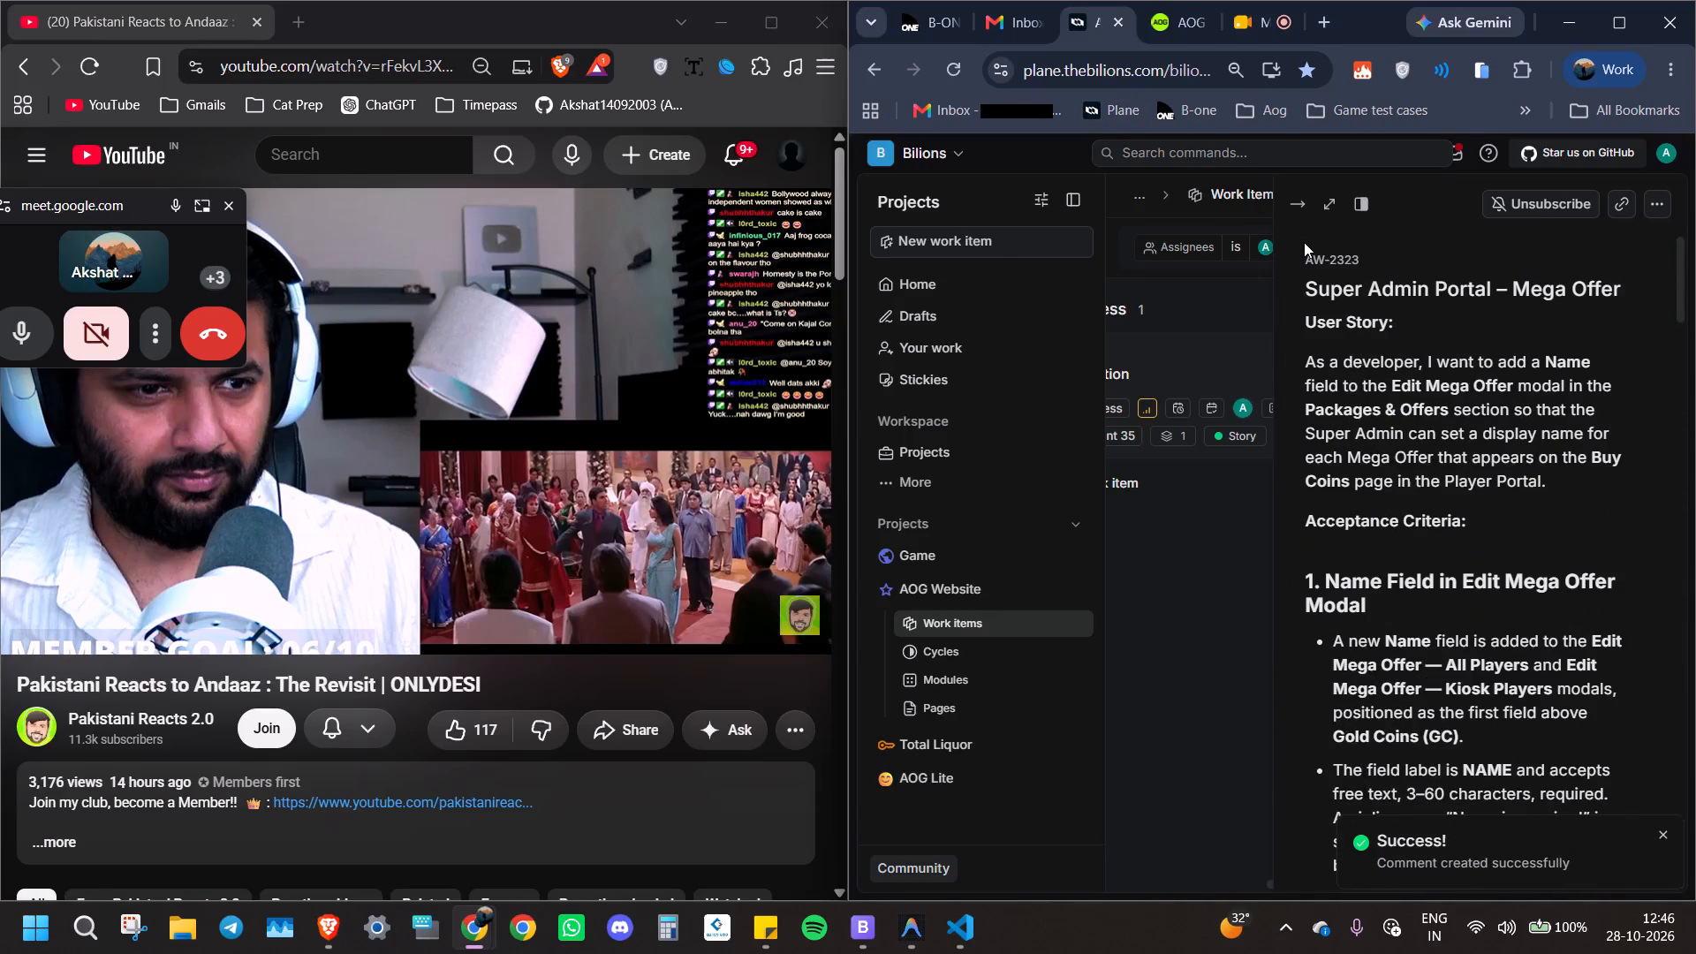
drag(1305, 242, 1328, 321)
key(ctrl+c)
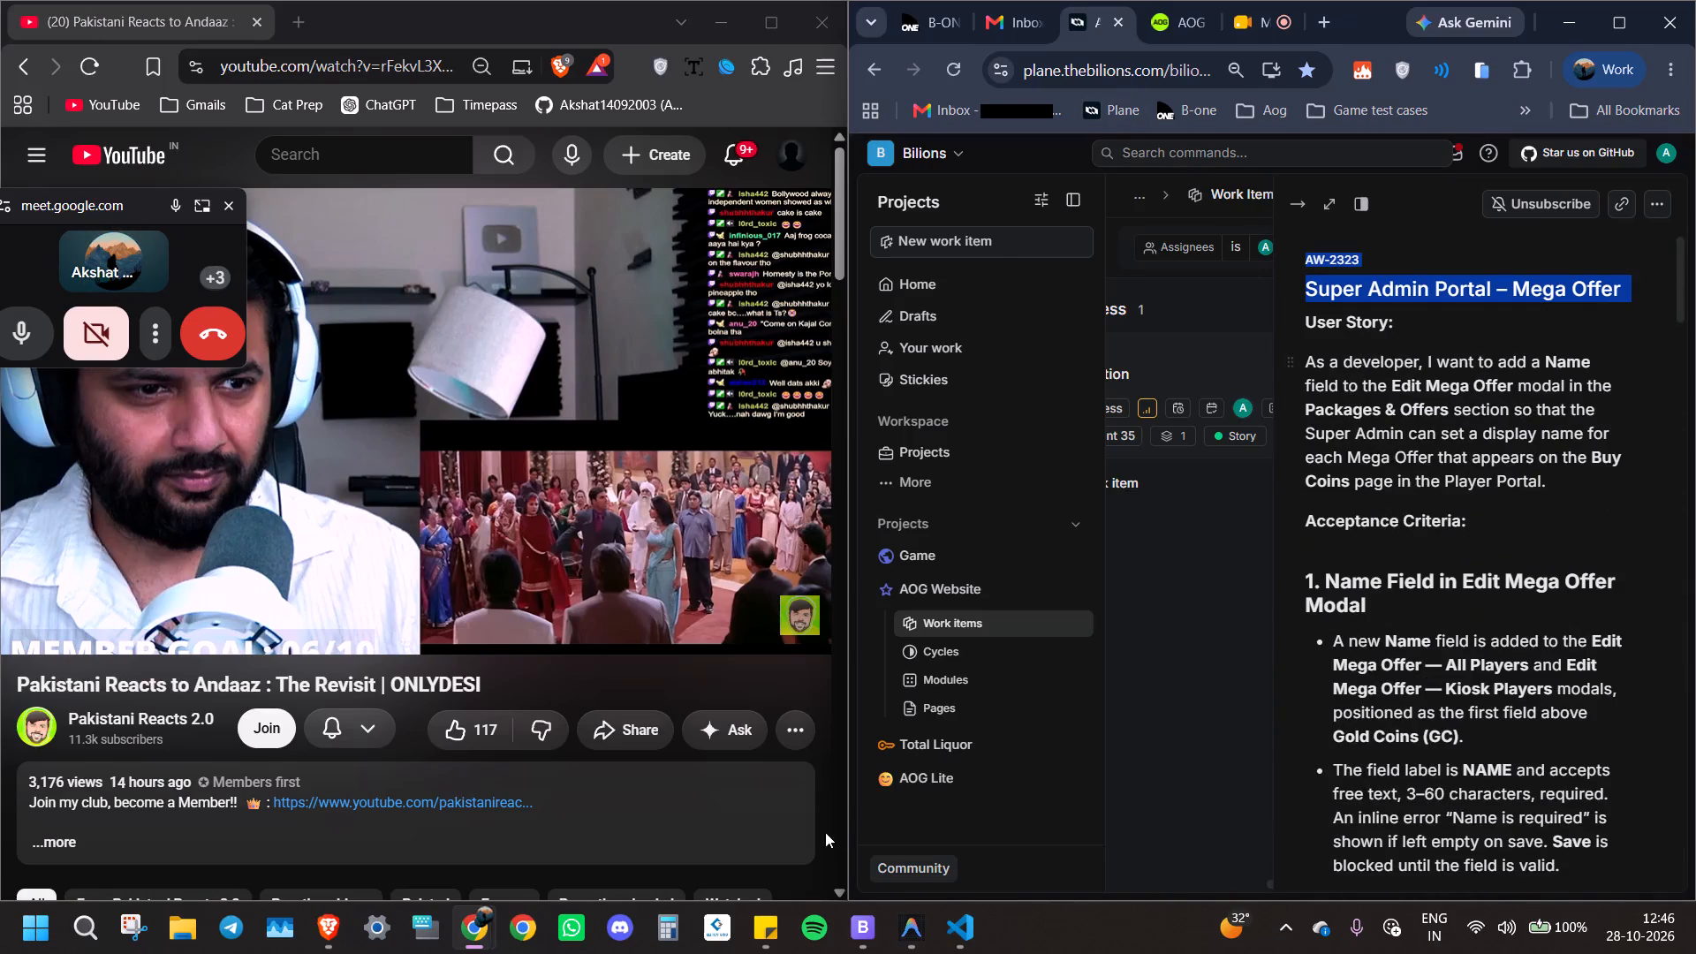
click(761, 904)
scroll(875, 495, down, 2)
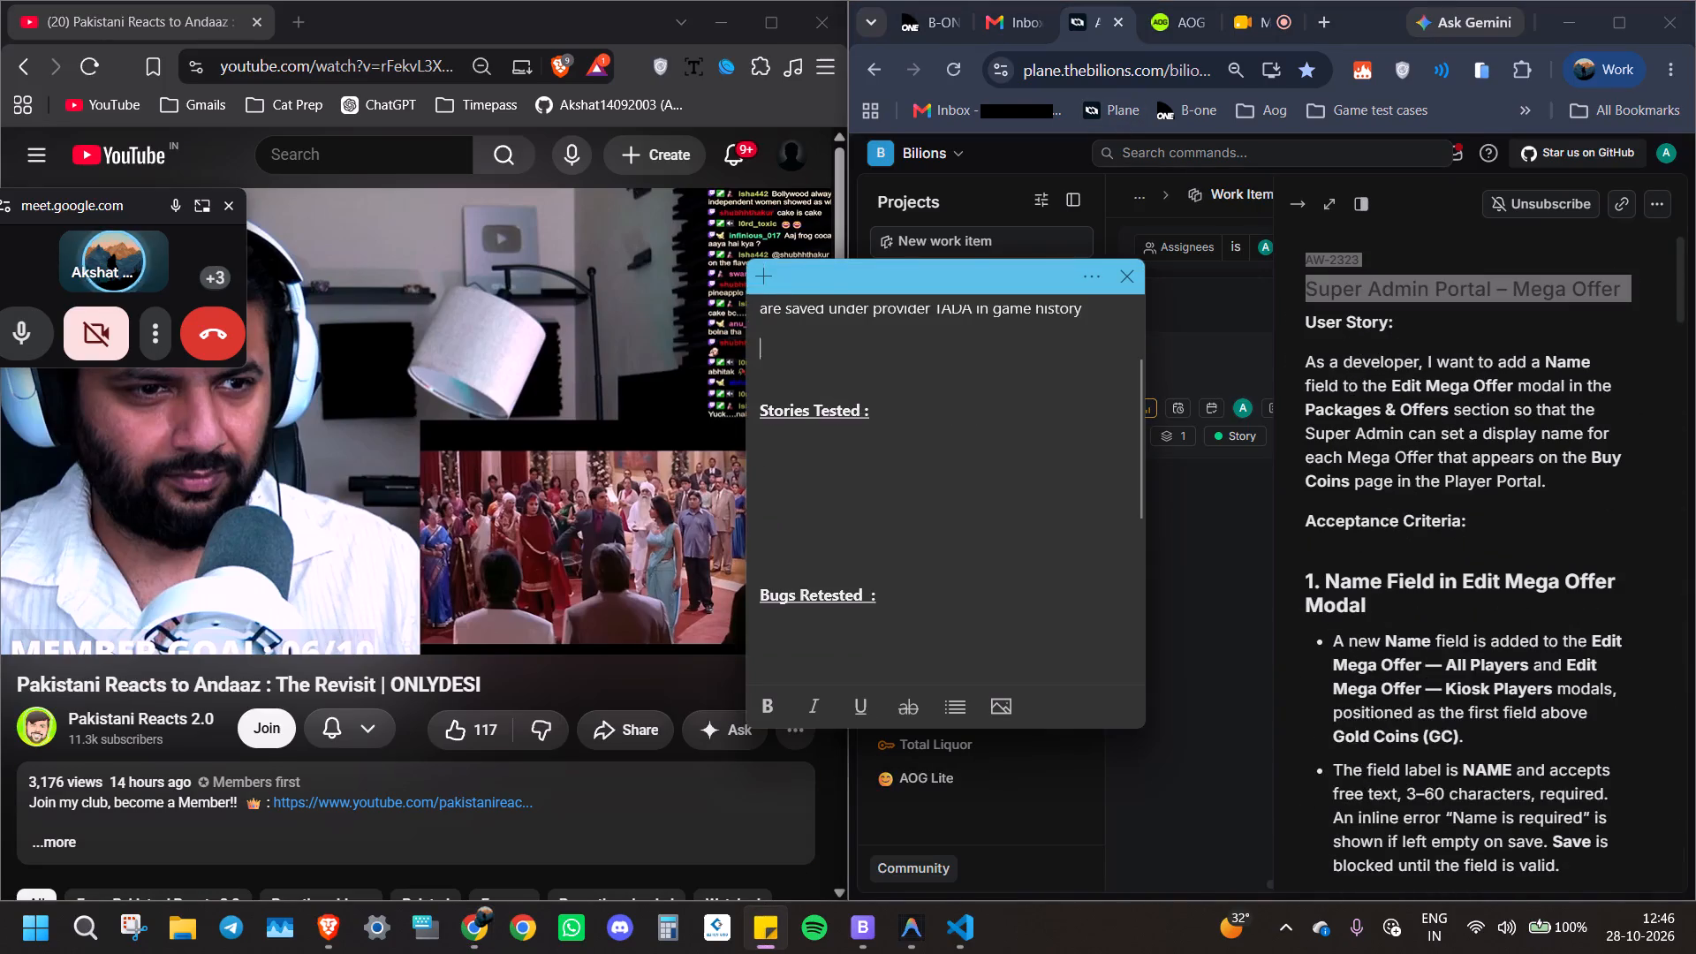
scroll(875, 495, down, 2)
scroll(873, 465, up, 2)
click(845, 454)
key(ctrl+v)
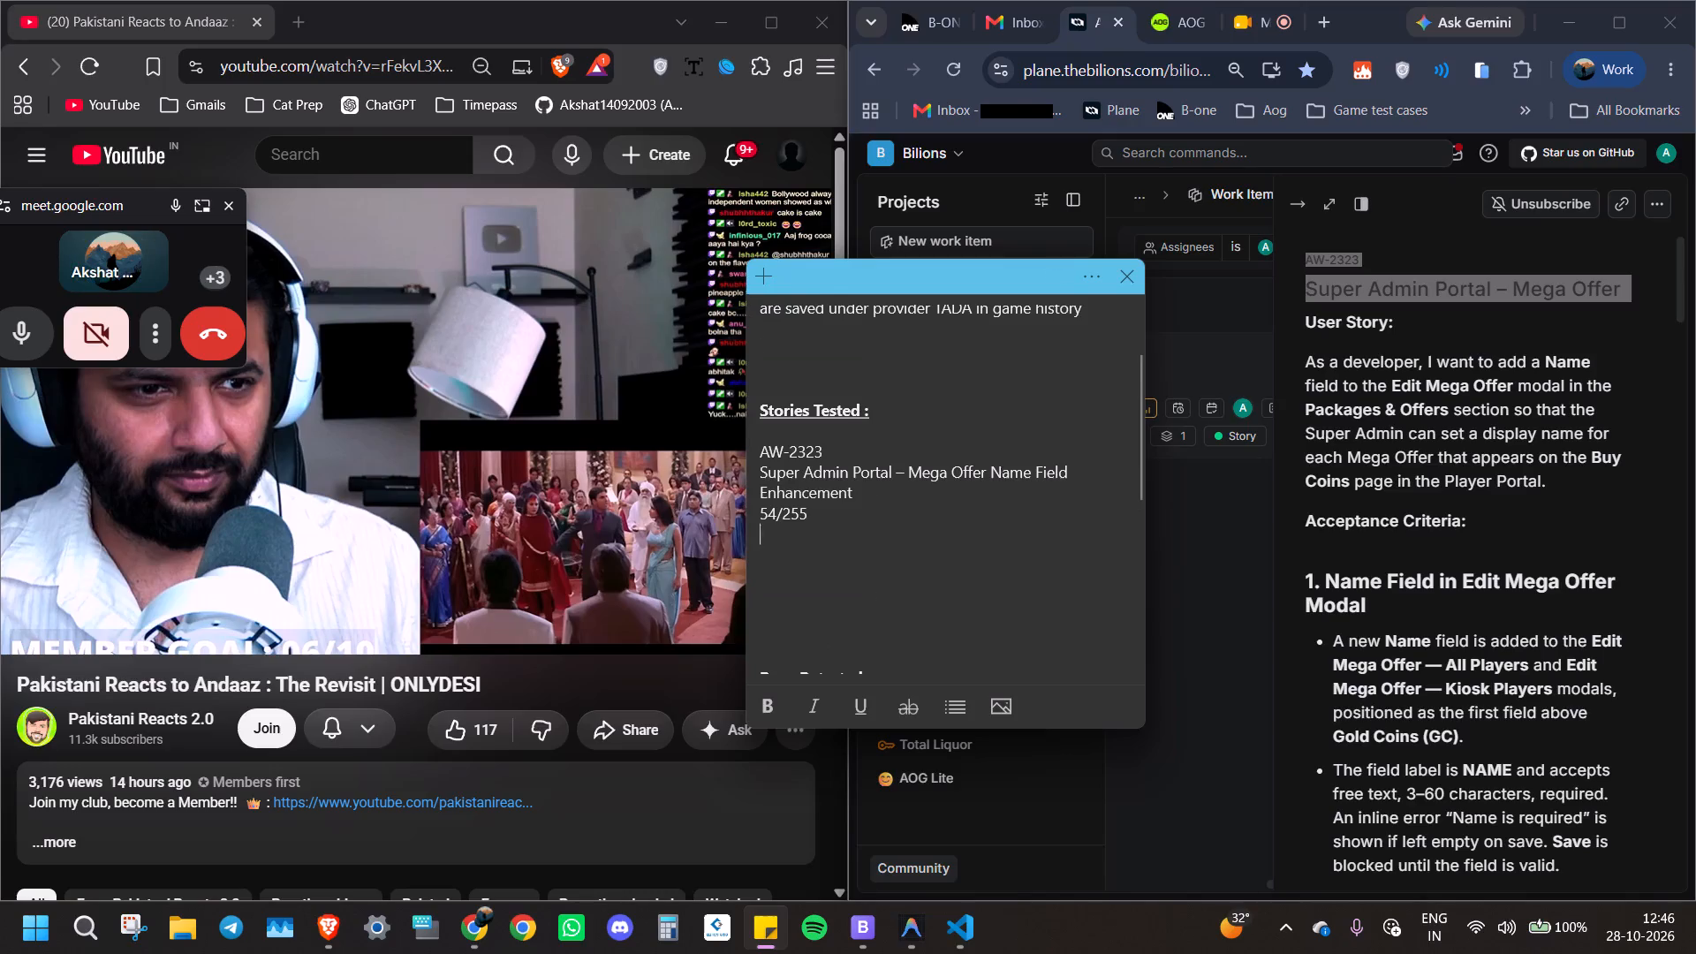
Remove the stray 54/255 line from the pasted story entry and leave a blank line below the title.
key(BackSpace)
key(BackSpace)
key(BackSpace)
key(BackSpace)
key(BackSpace)
key(BackSpace)
key(BackSpace)
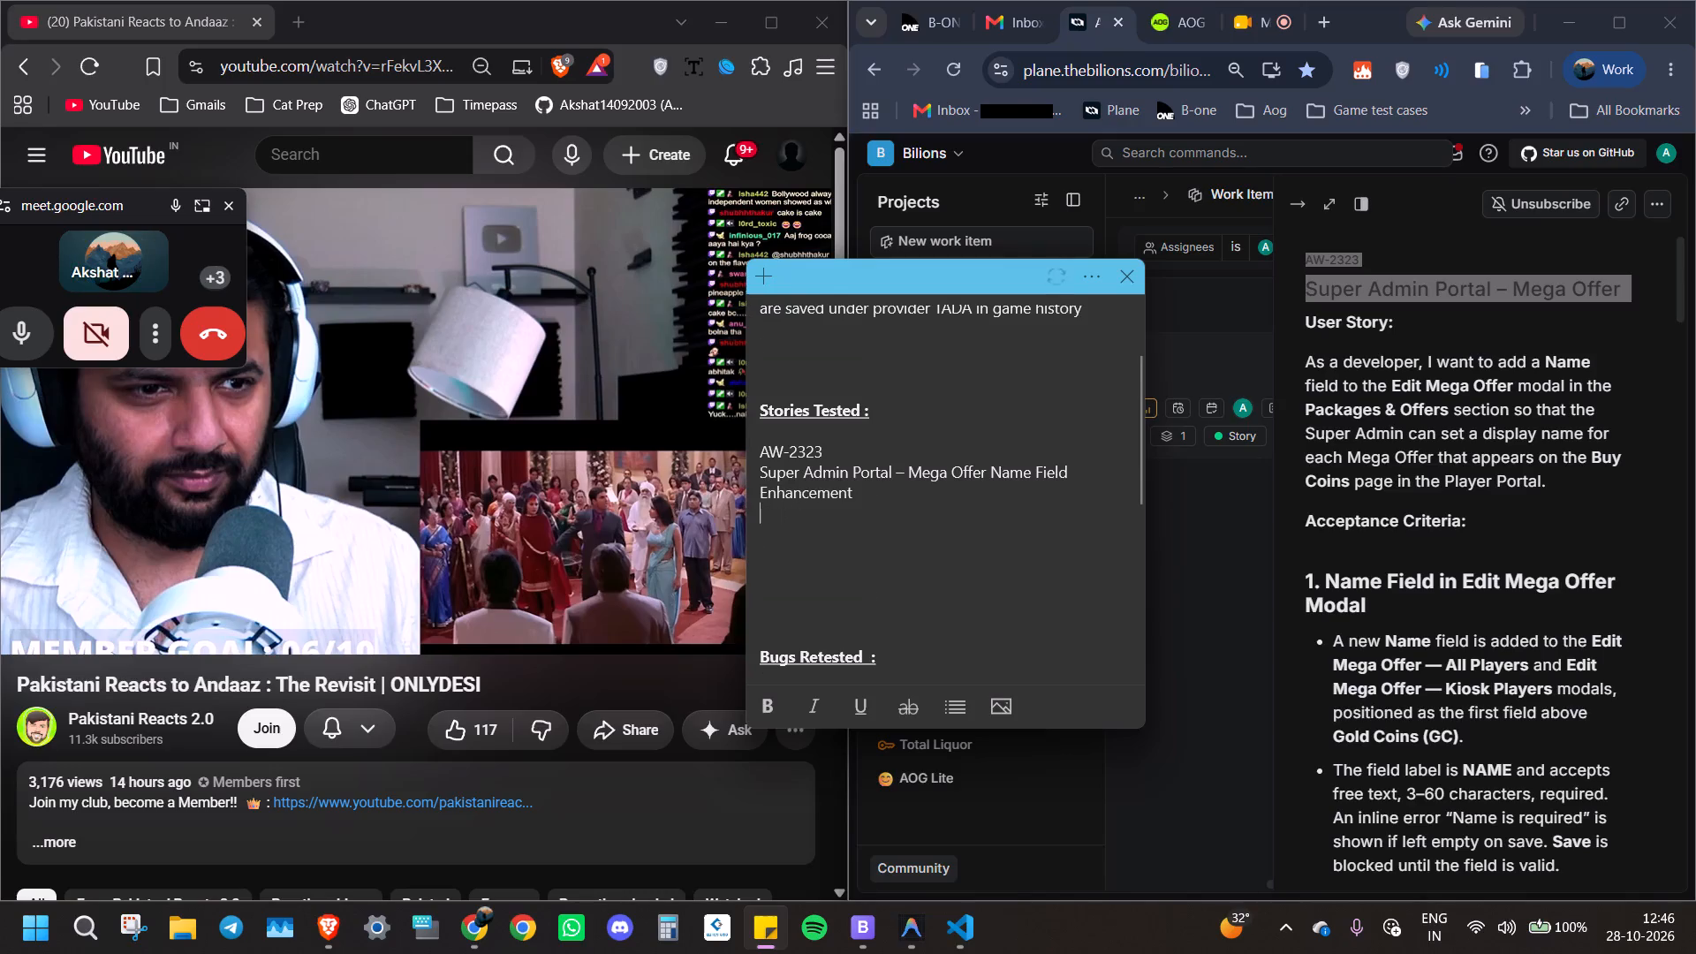
key(Return)
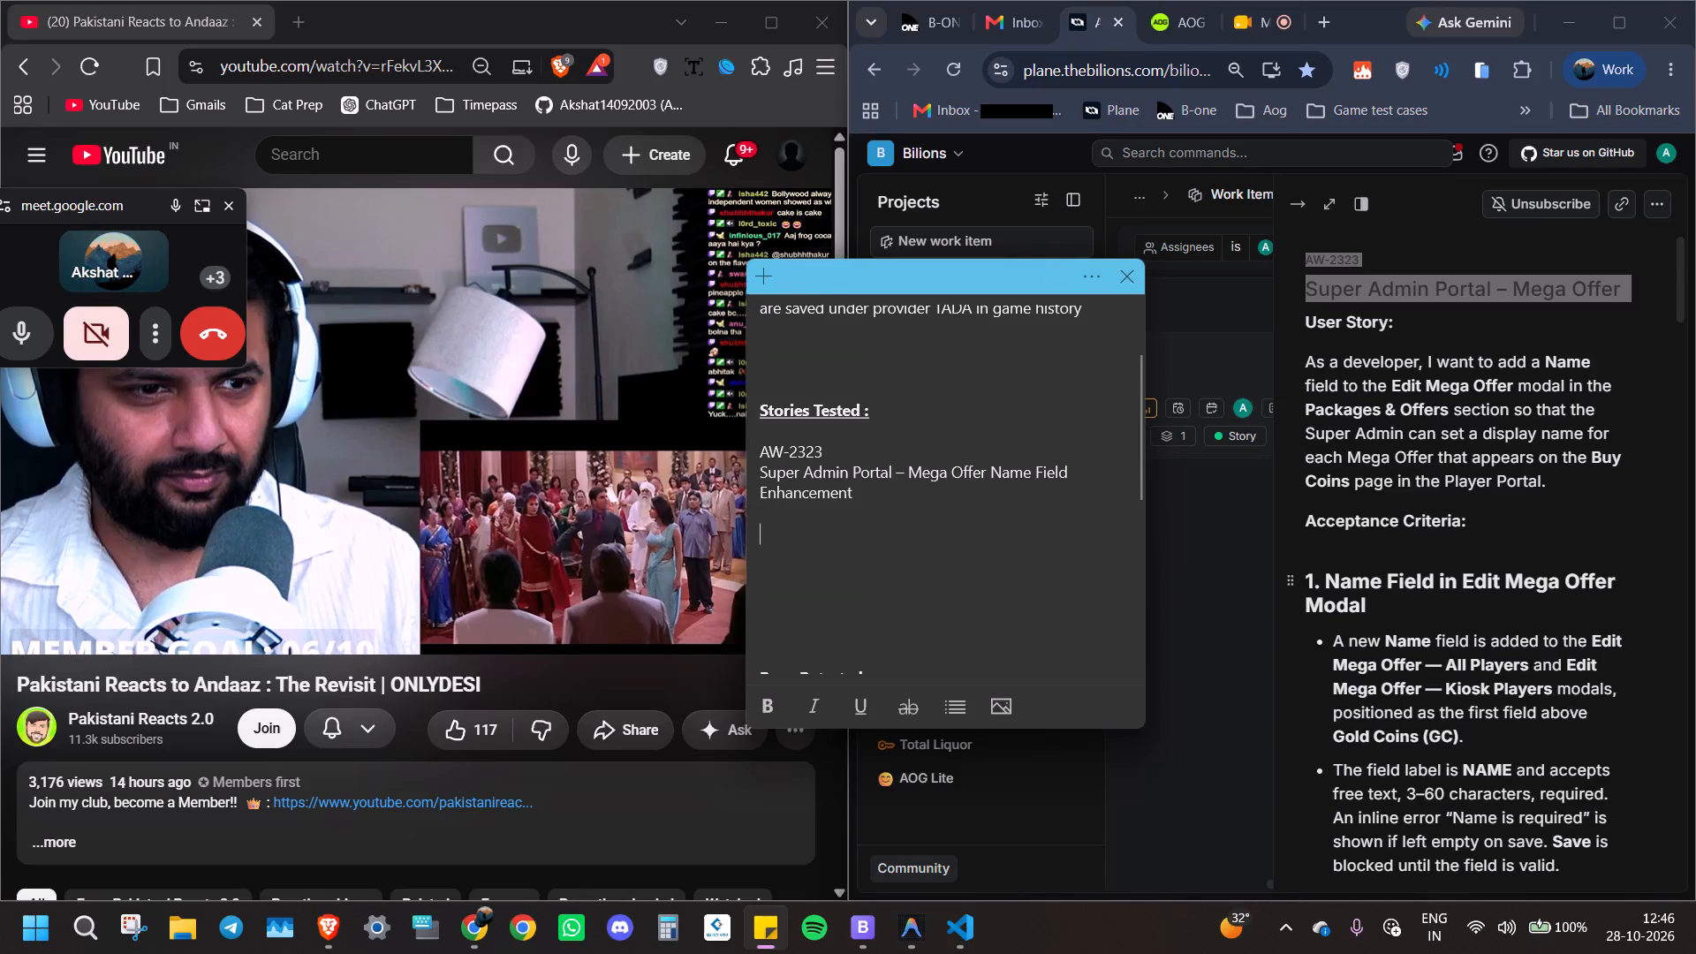
Switch back to the AW-2323 work item in Chrome and review it from the description down to the latest activity and comment.
click(1536, 556)
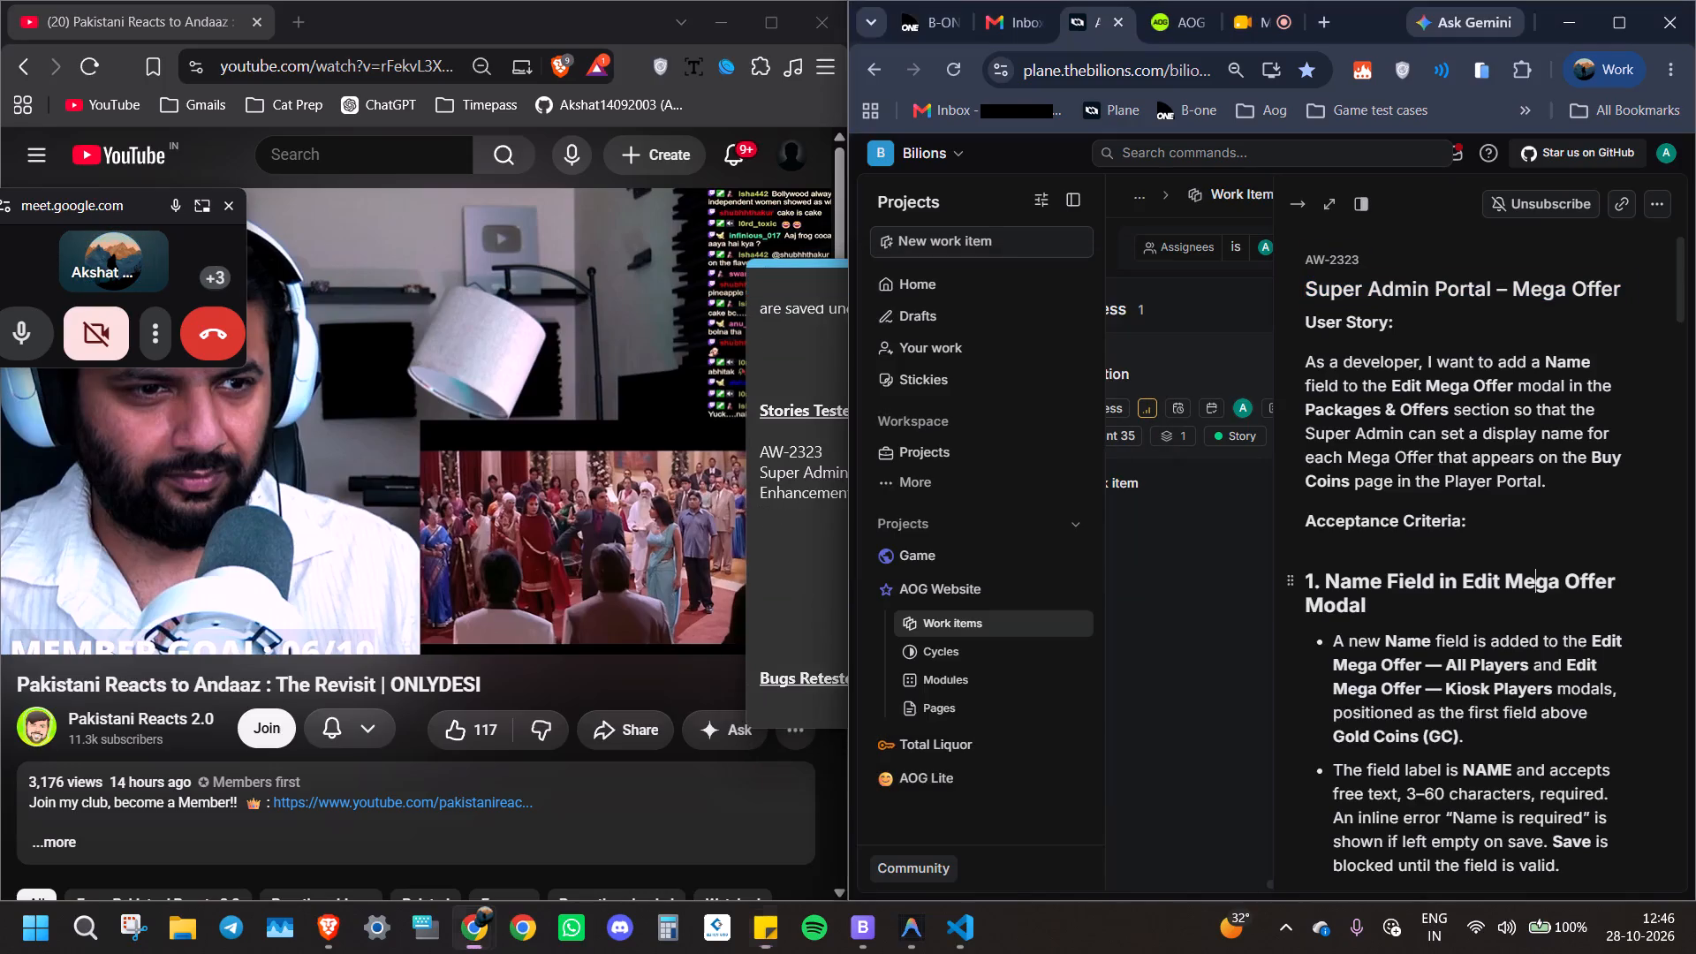
scroll(1453, 551, down, 3)
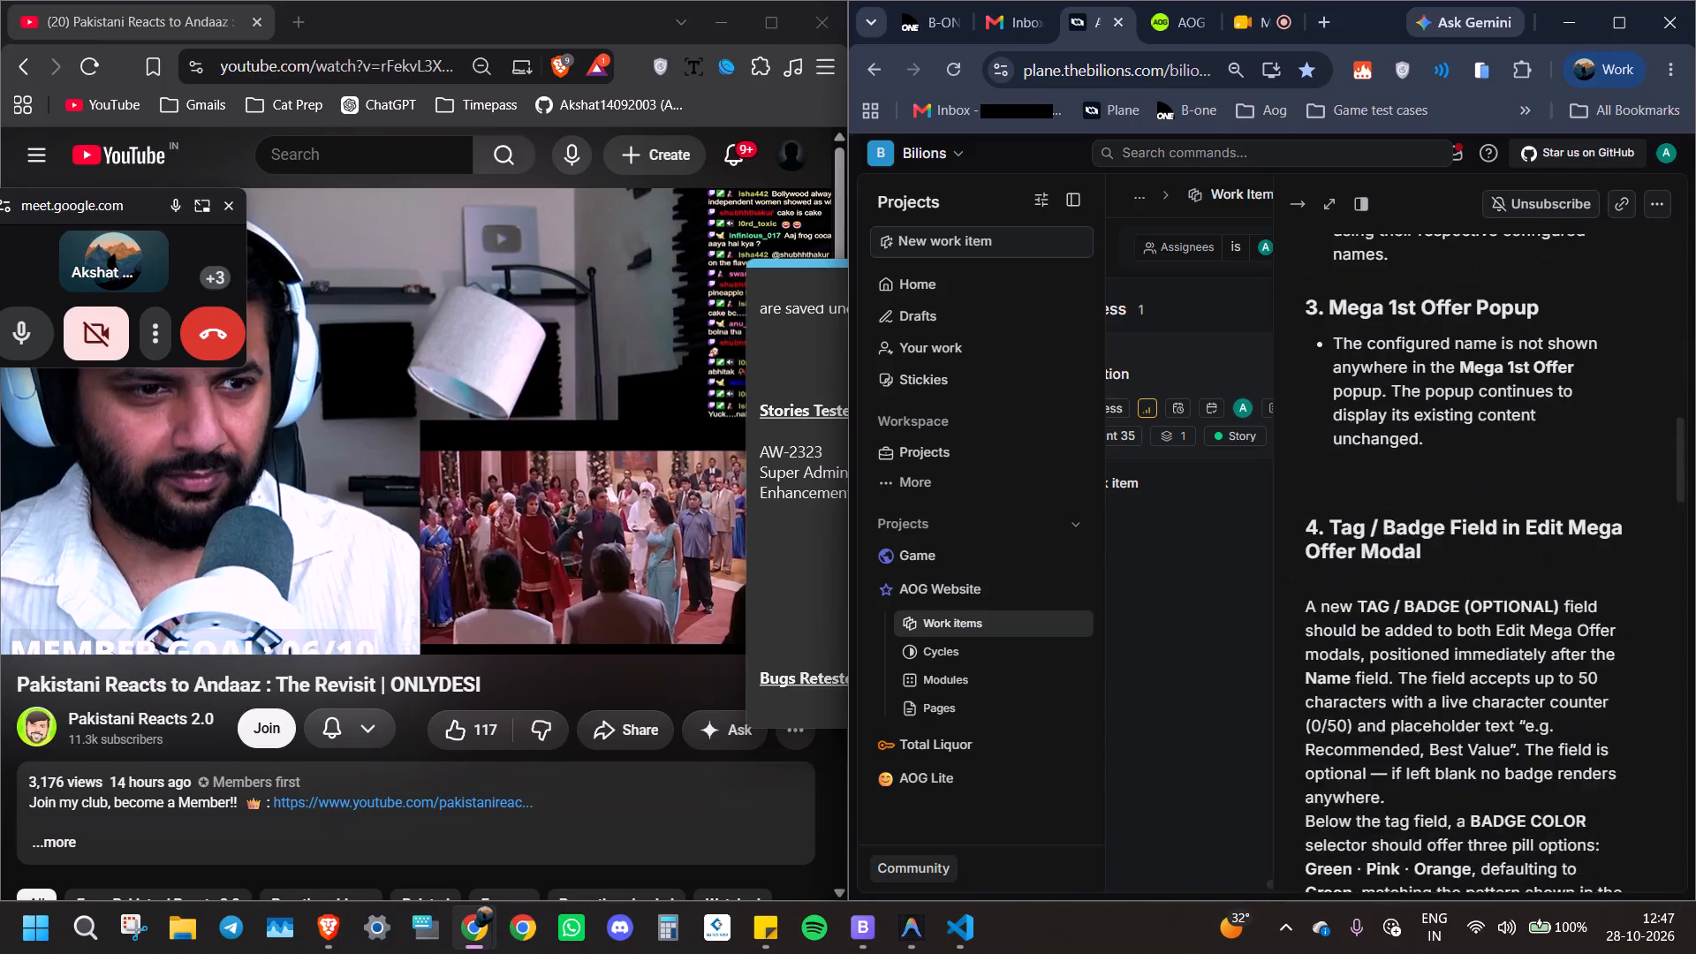
scroll(1453, 551, down, 4)
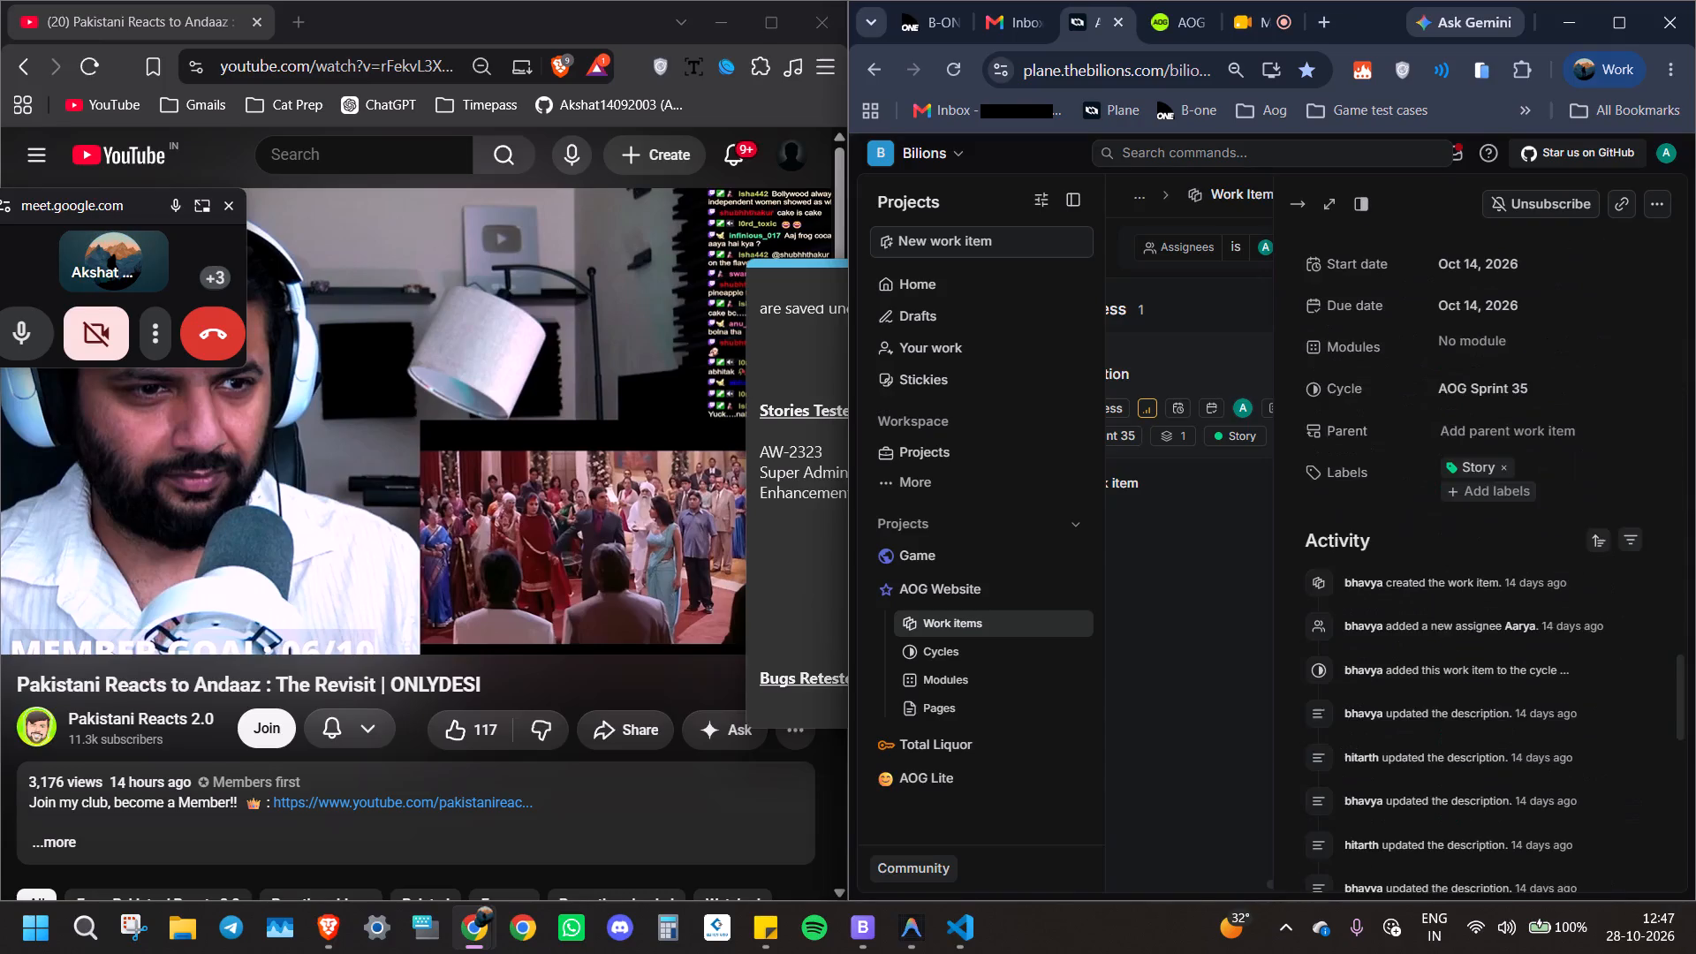
scroll(1453, 551, down, 7)
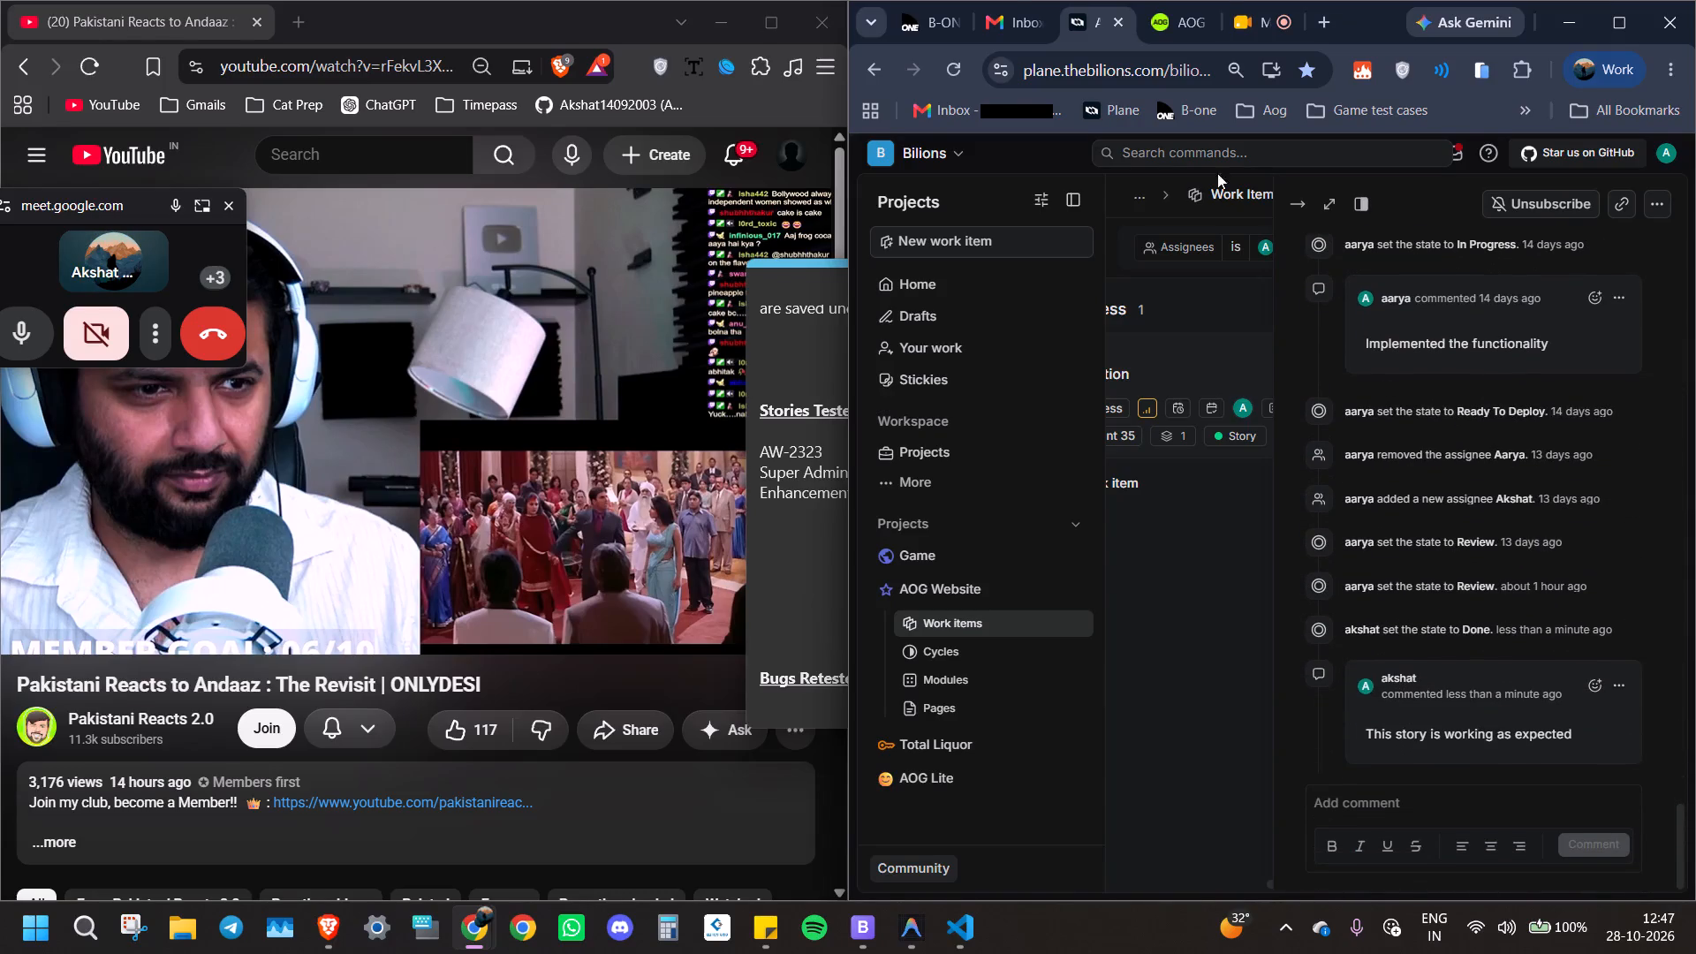
drag(1366, 26, 1283, 44)
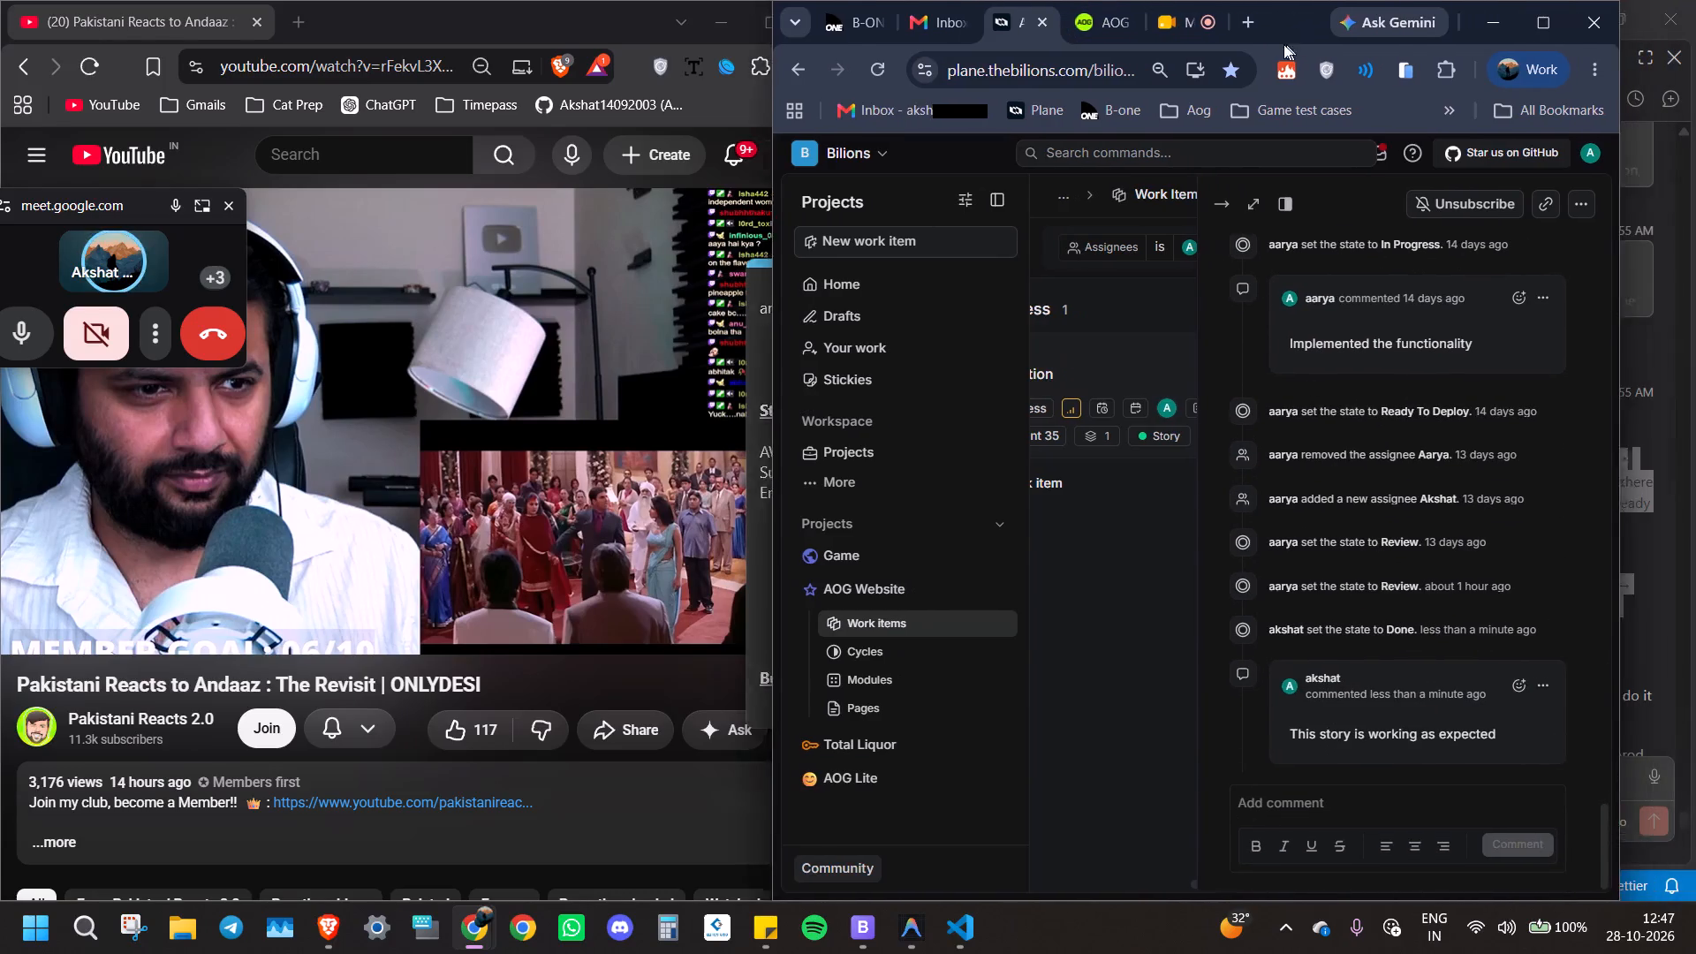
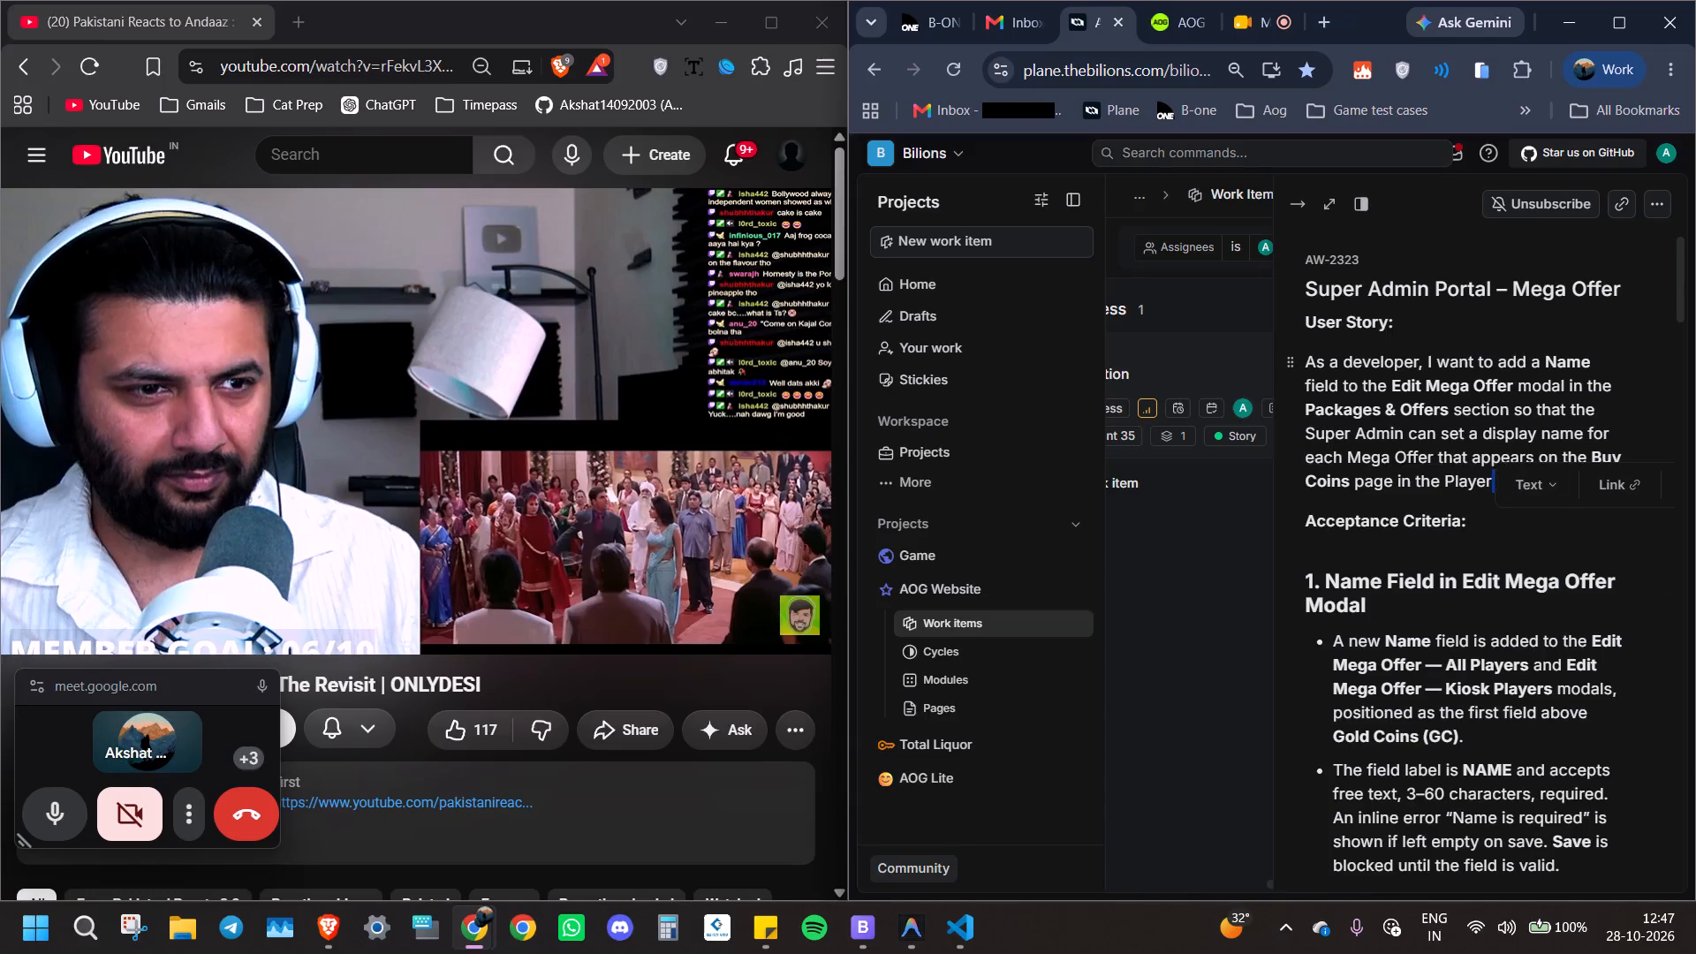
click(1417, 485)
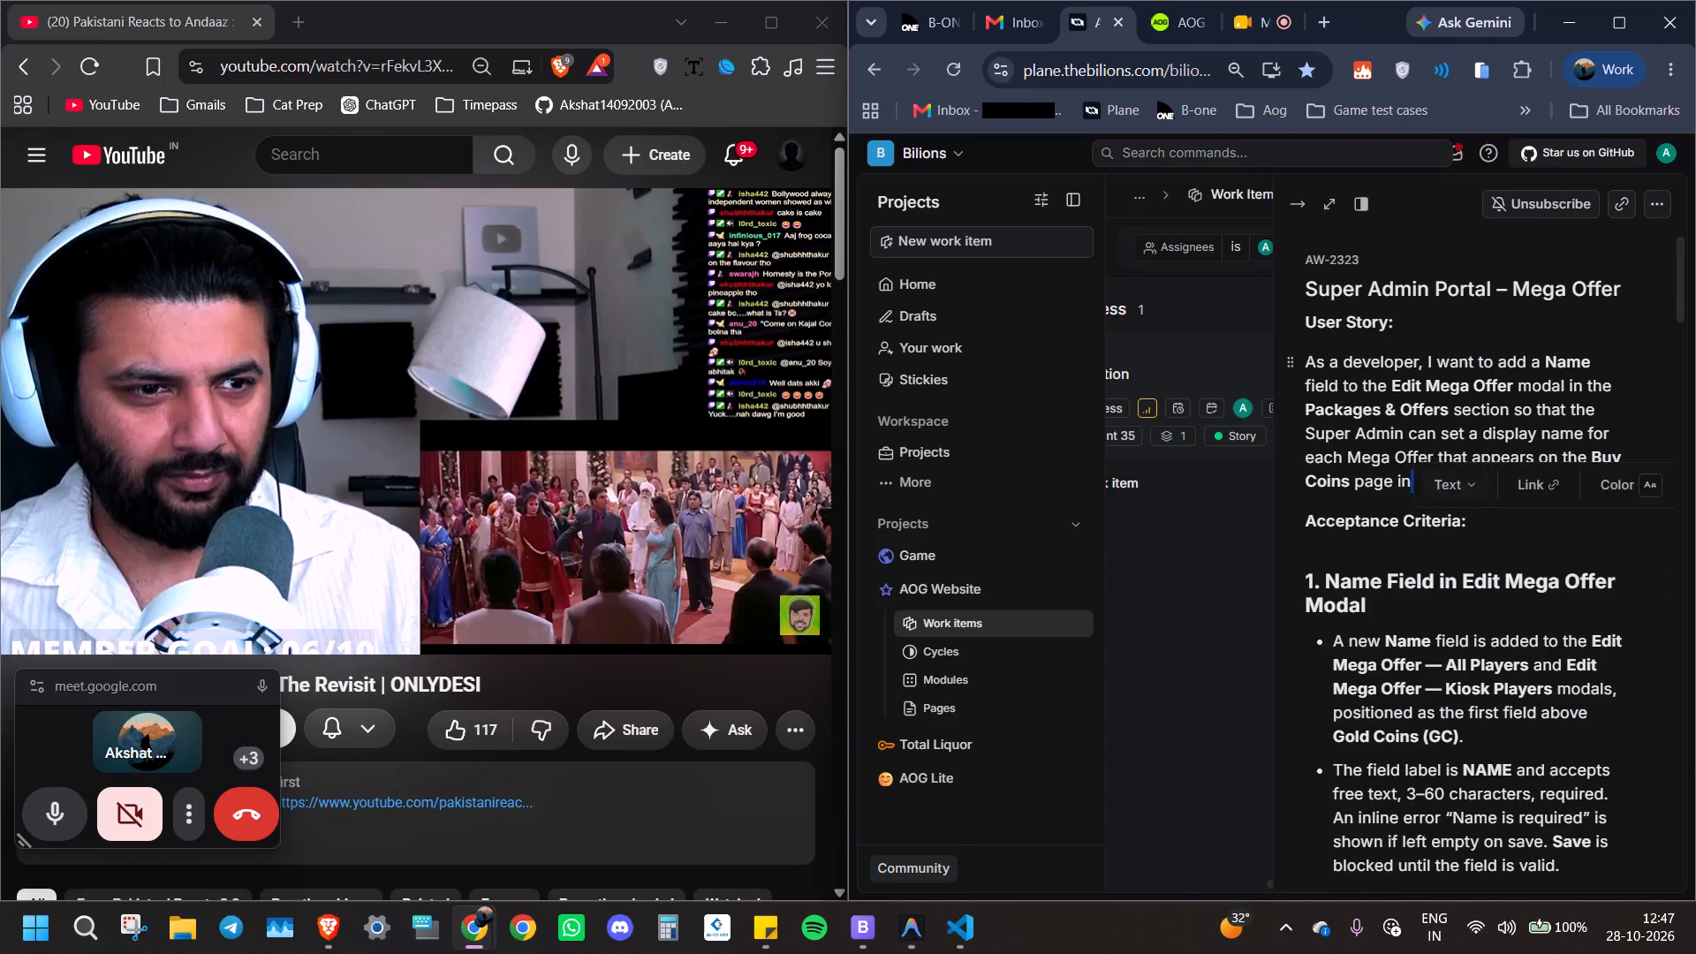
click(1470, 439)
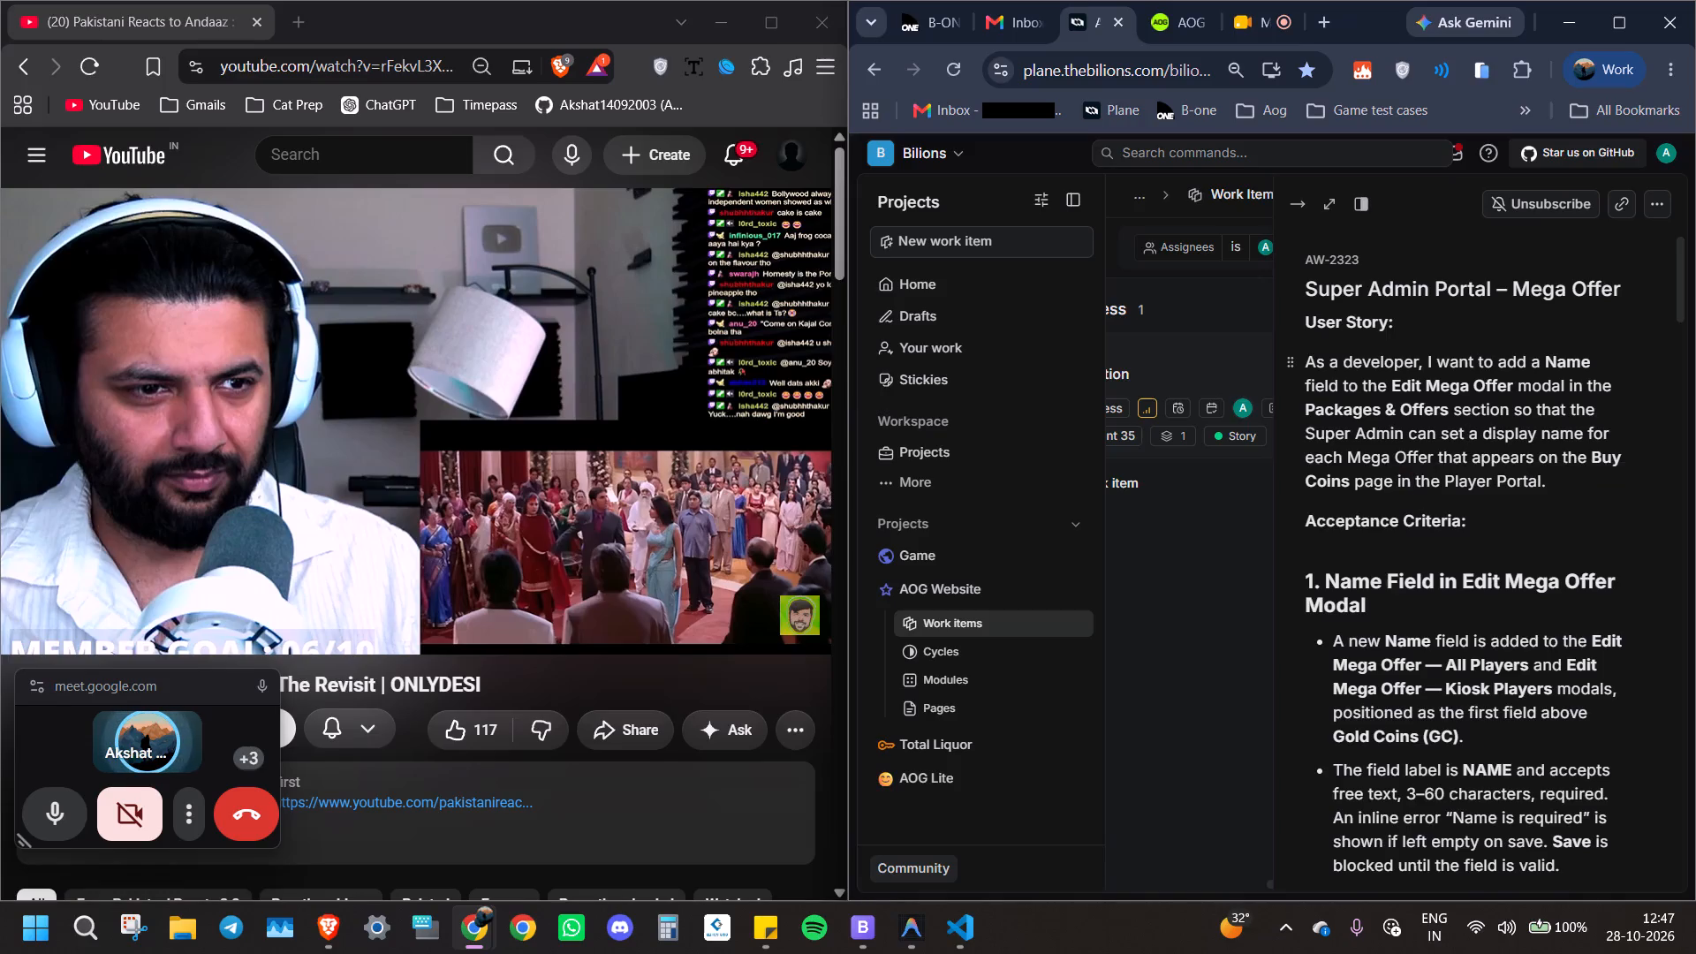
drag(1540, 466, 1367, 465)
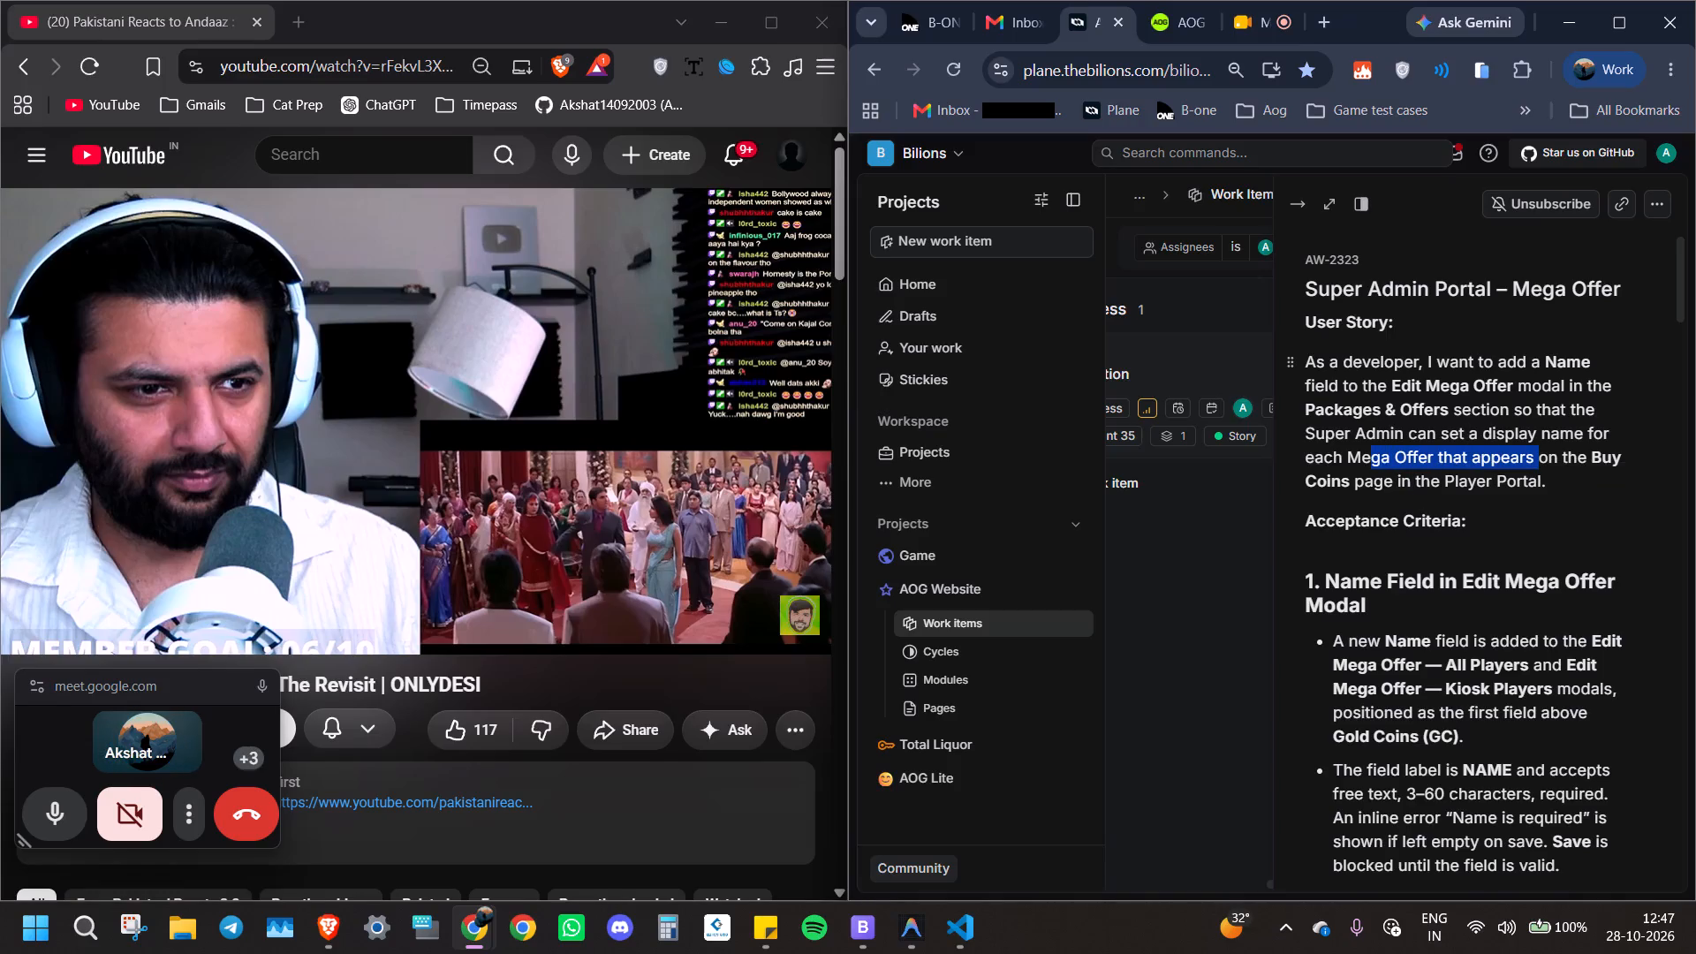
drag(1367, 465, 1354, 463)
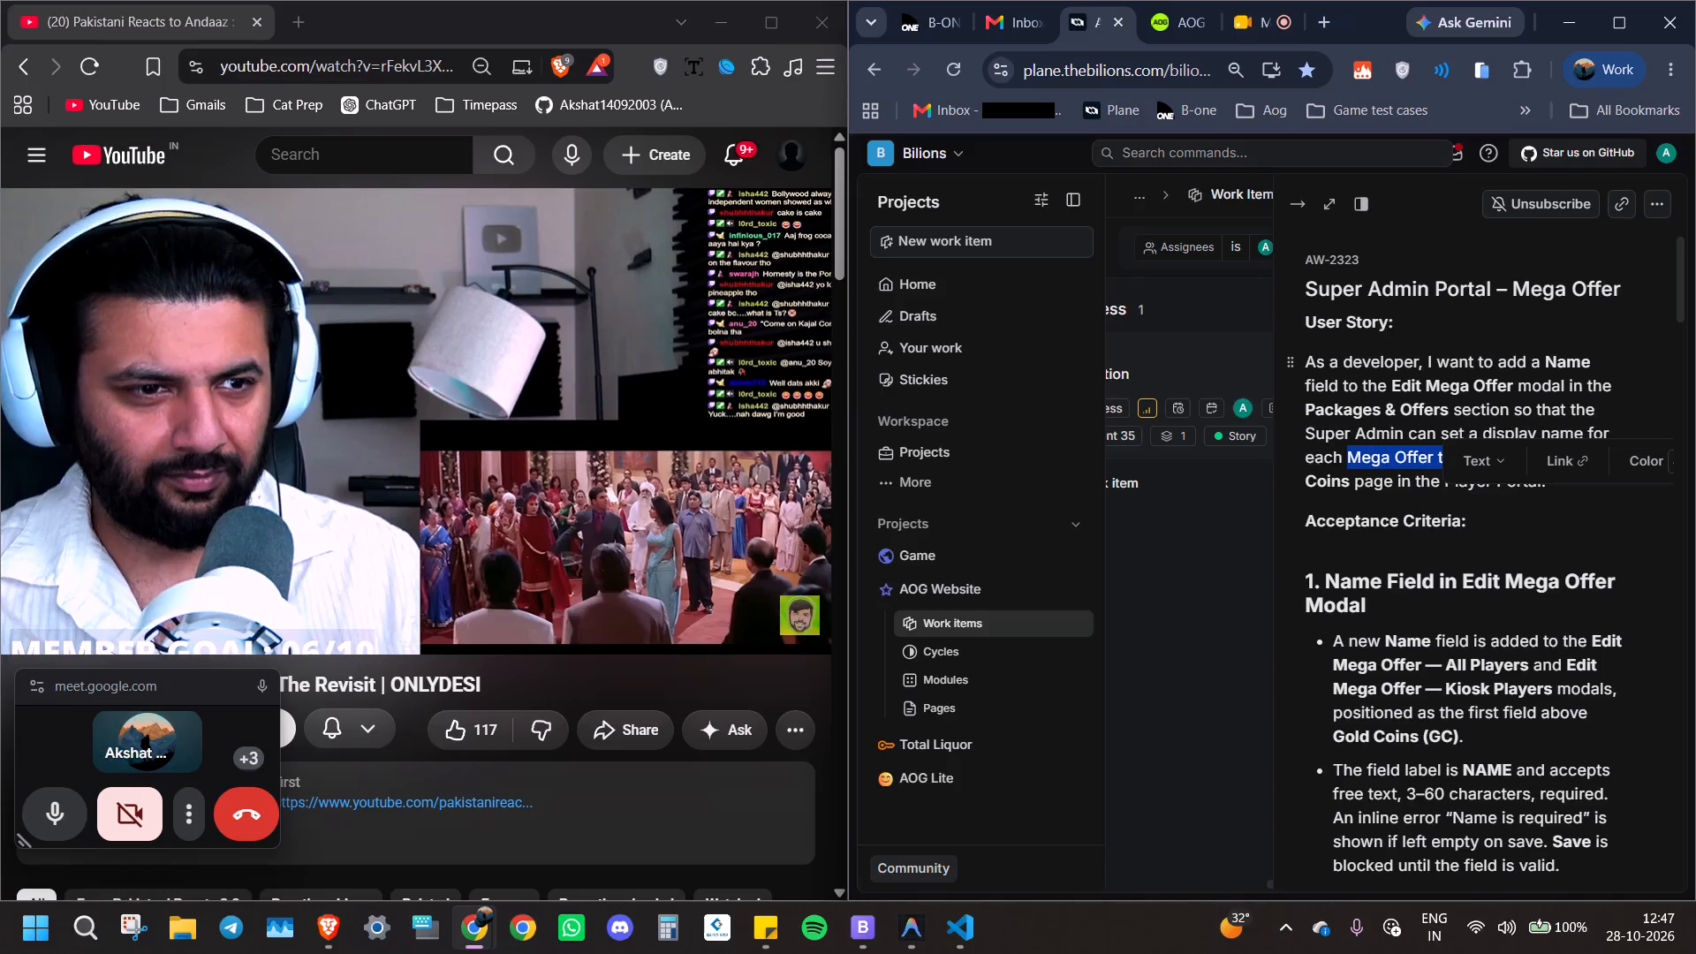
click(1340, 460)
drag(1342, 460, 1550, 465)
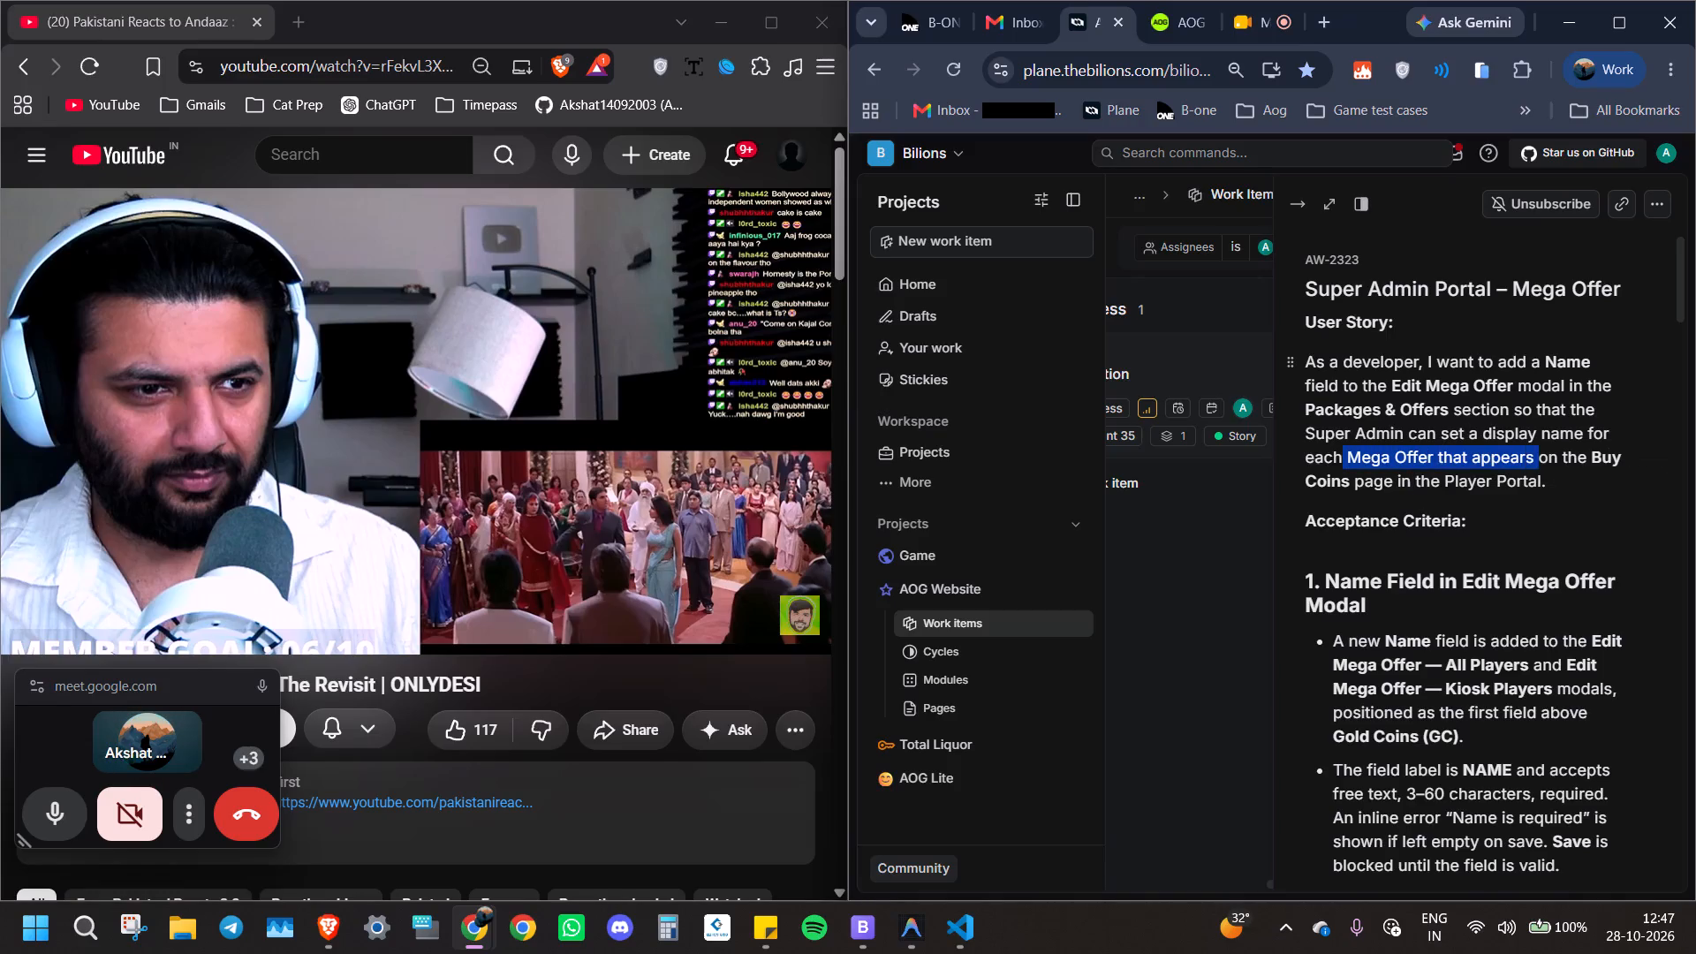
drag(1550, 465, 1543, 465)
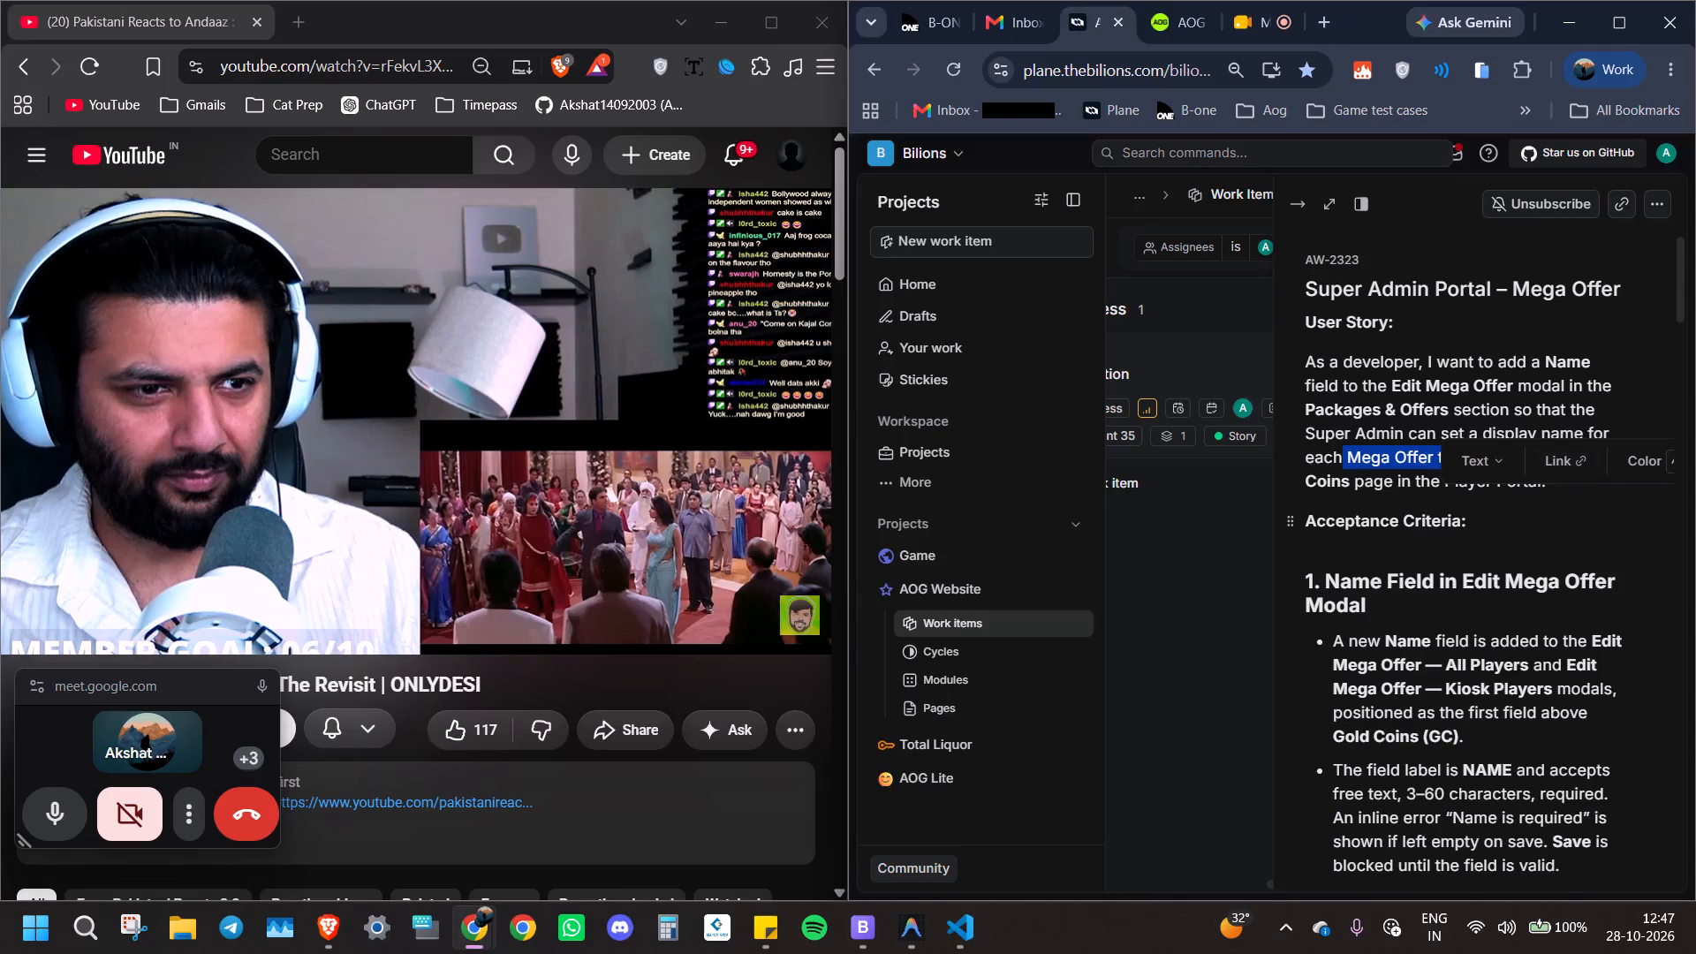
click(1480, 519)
Review the AW-2323 work item again, from its user story and acceptance criteria down to the latest activity and comment.
scroll(1428, 455, down, 3)
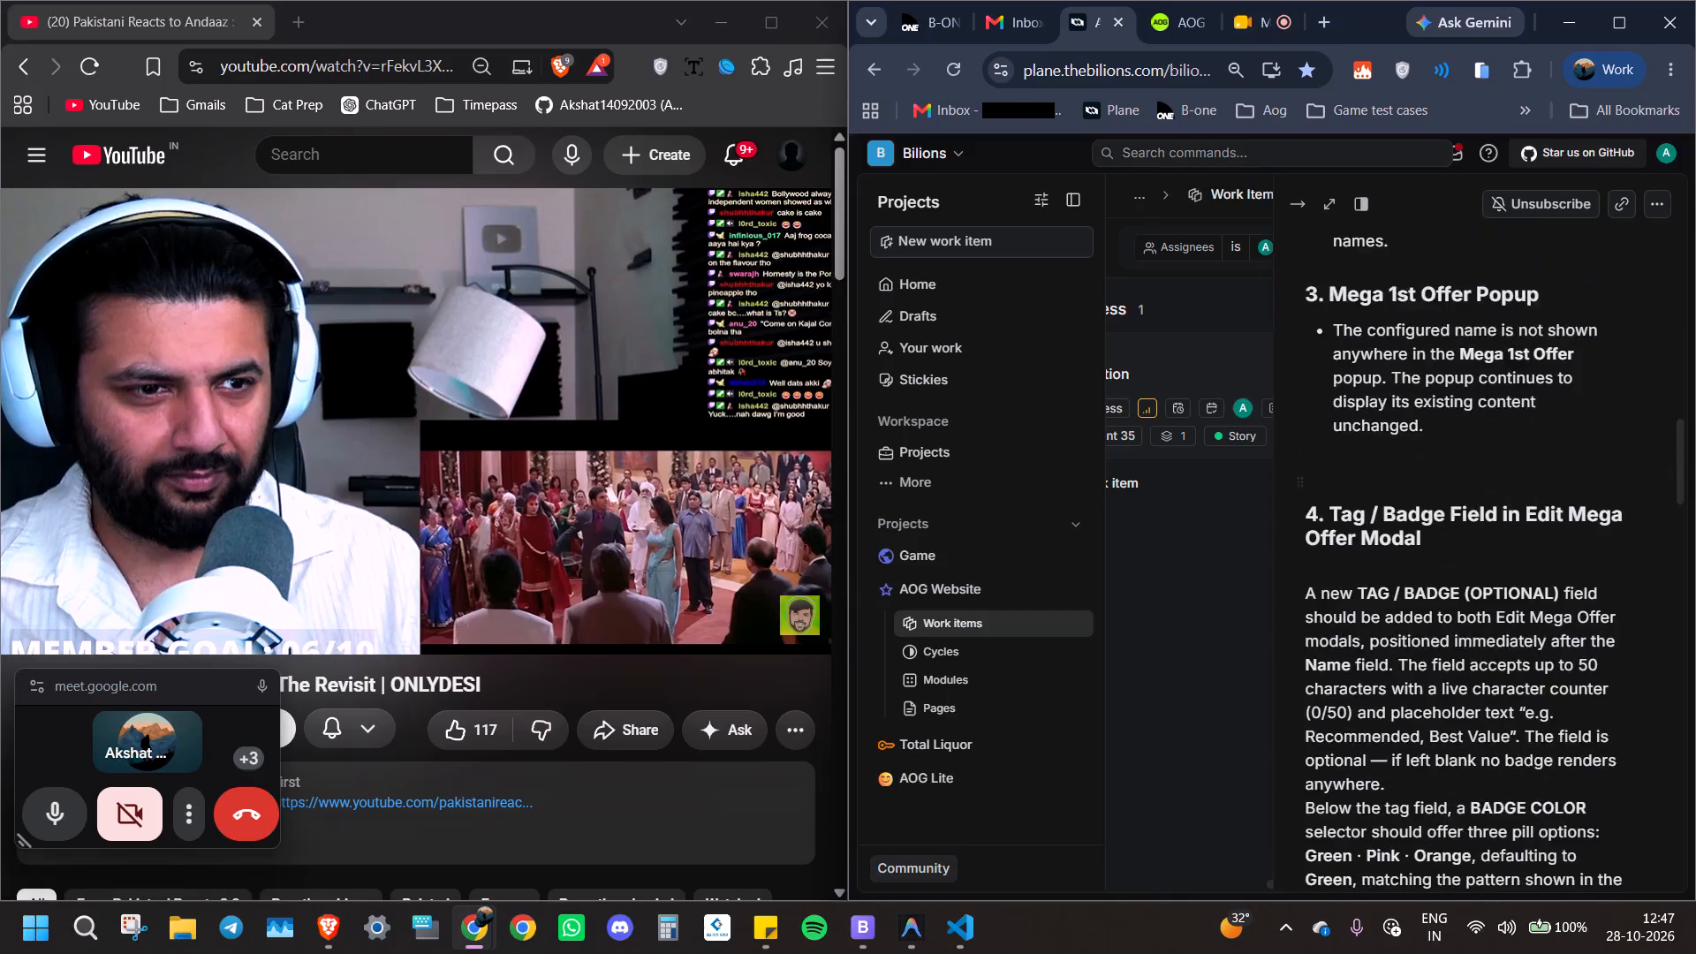
scroll(1450, 474, down, 3)
scroll(1450, 474, up, 9)
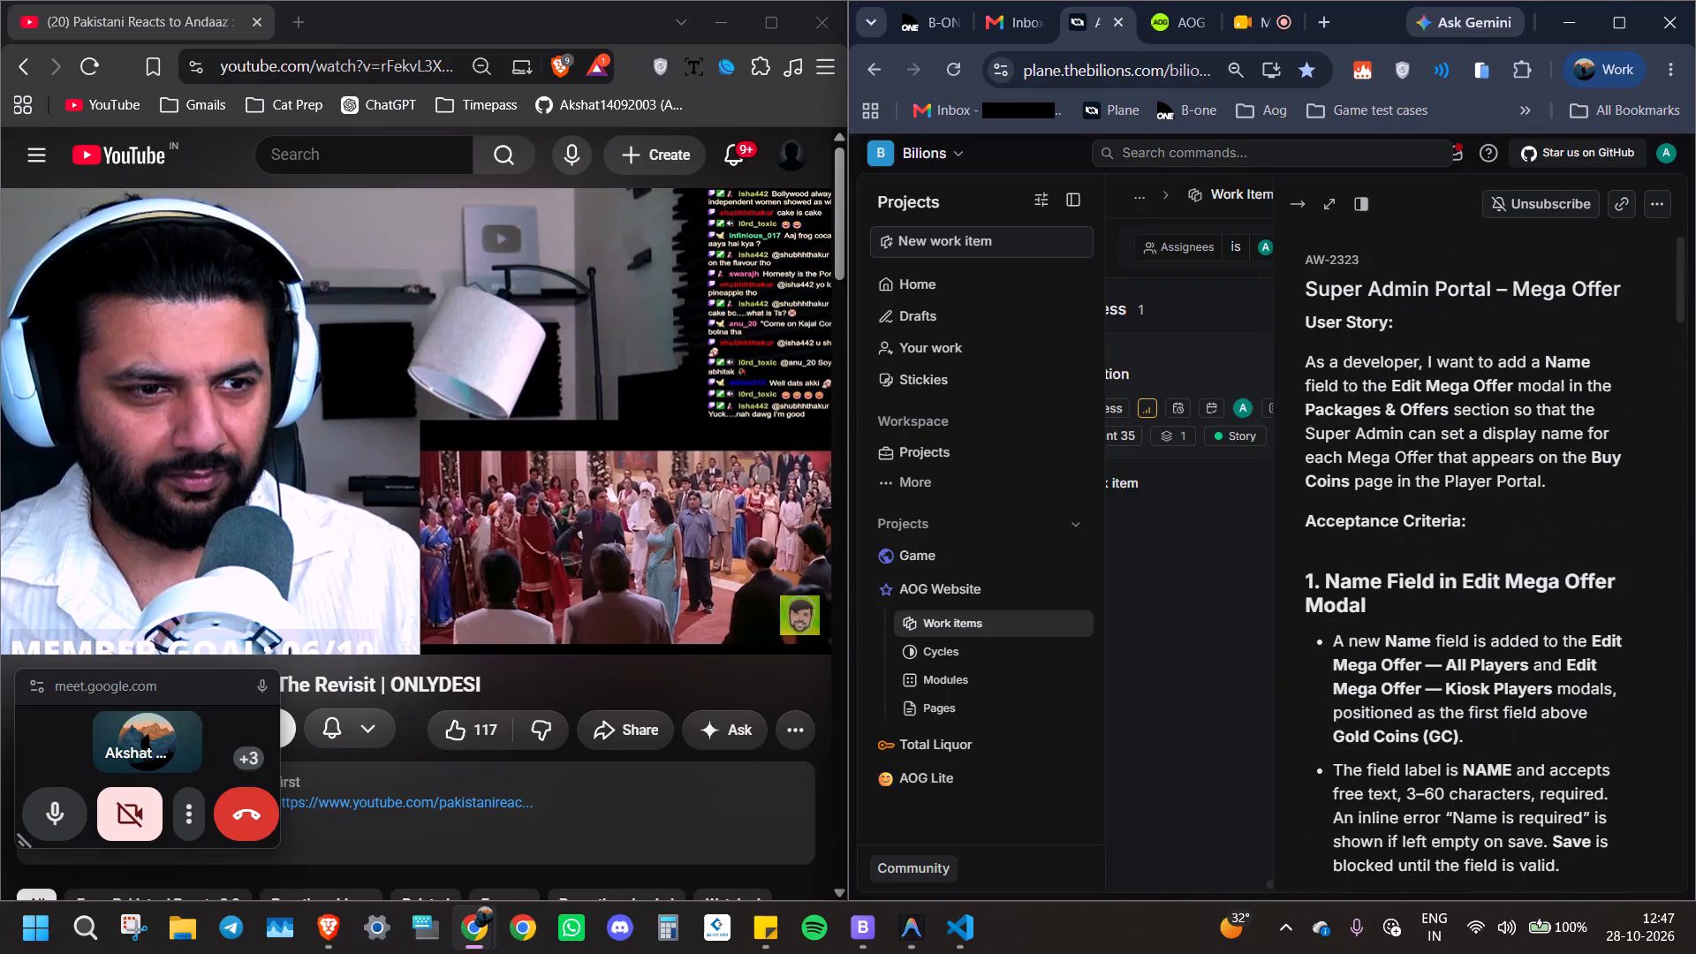
scroll(1450, 474, up, 2)
scroll(1465, 466, down, 3)
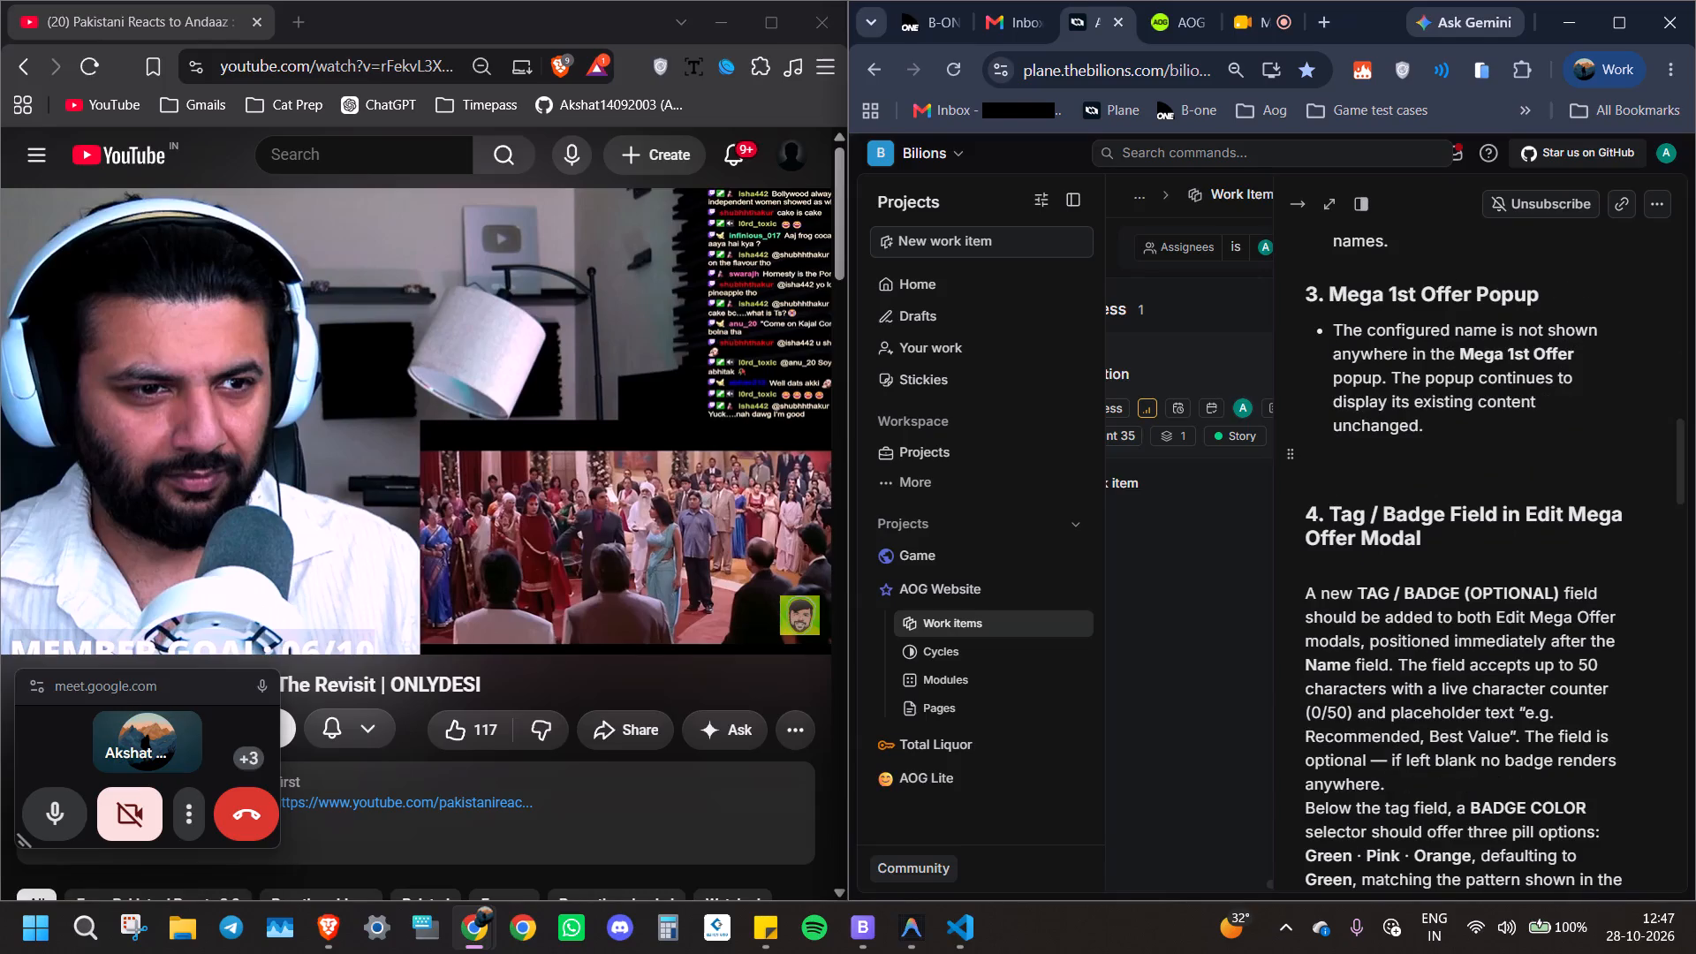
scroll(1475, 459, down, 4)
scroll(1475, 459, up, 9)
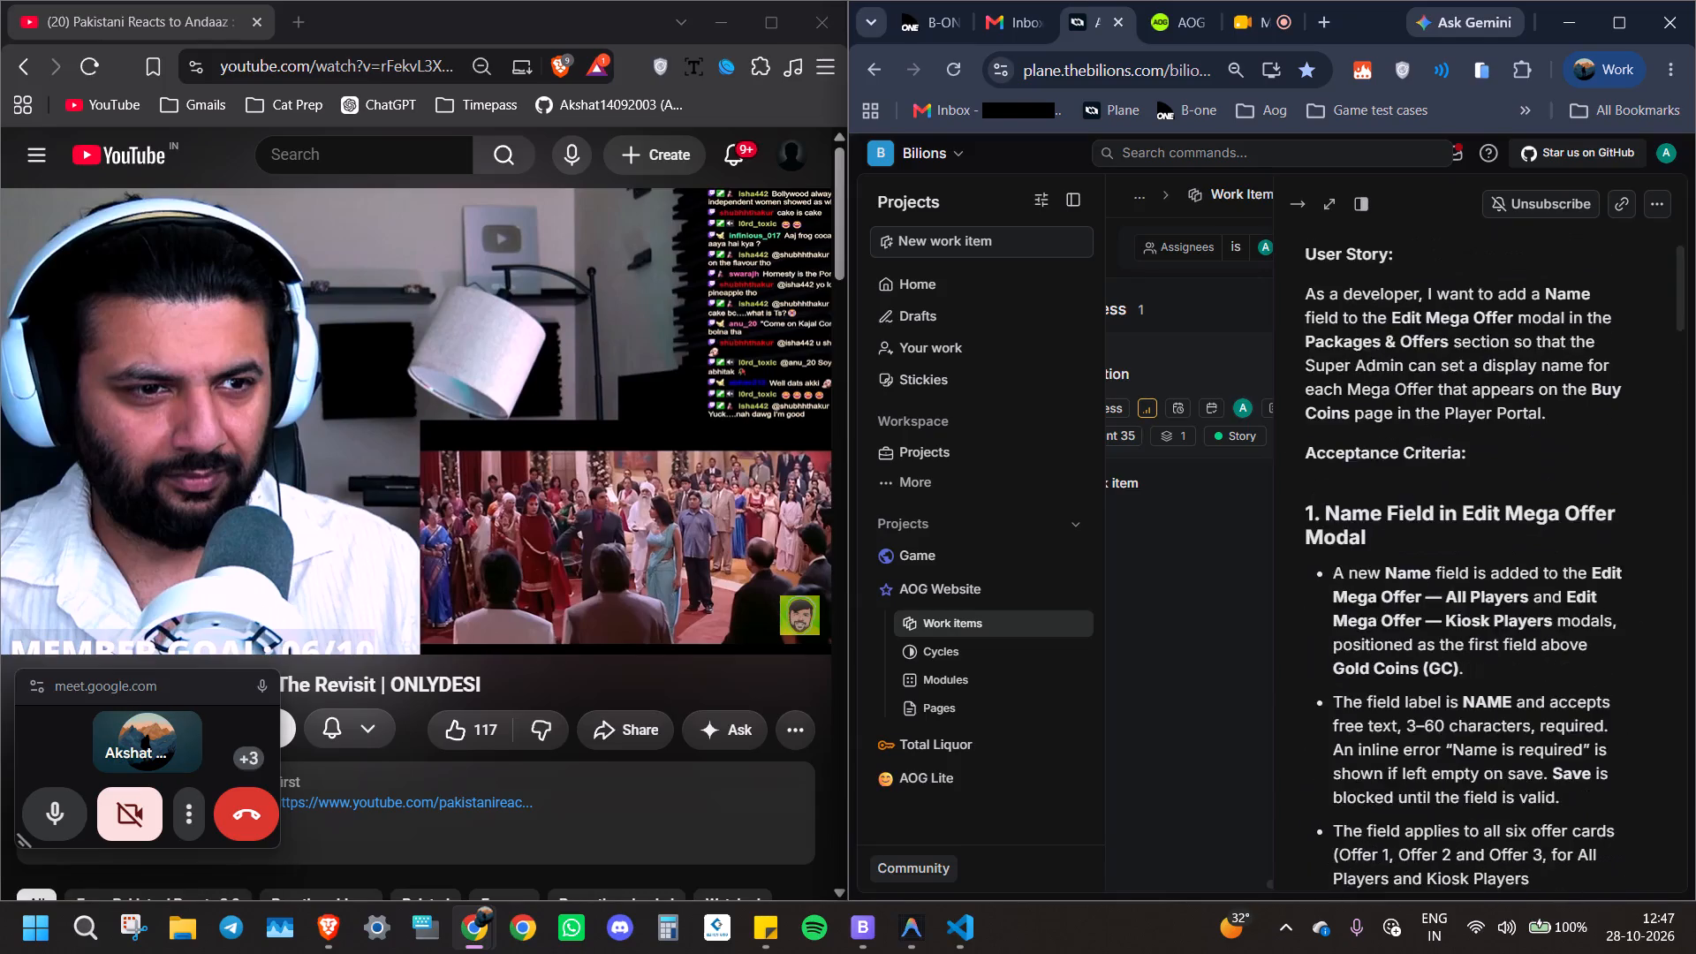
scroll(1483, 458, up, 6)
scroll(1359, 431, down, 5)
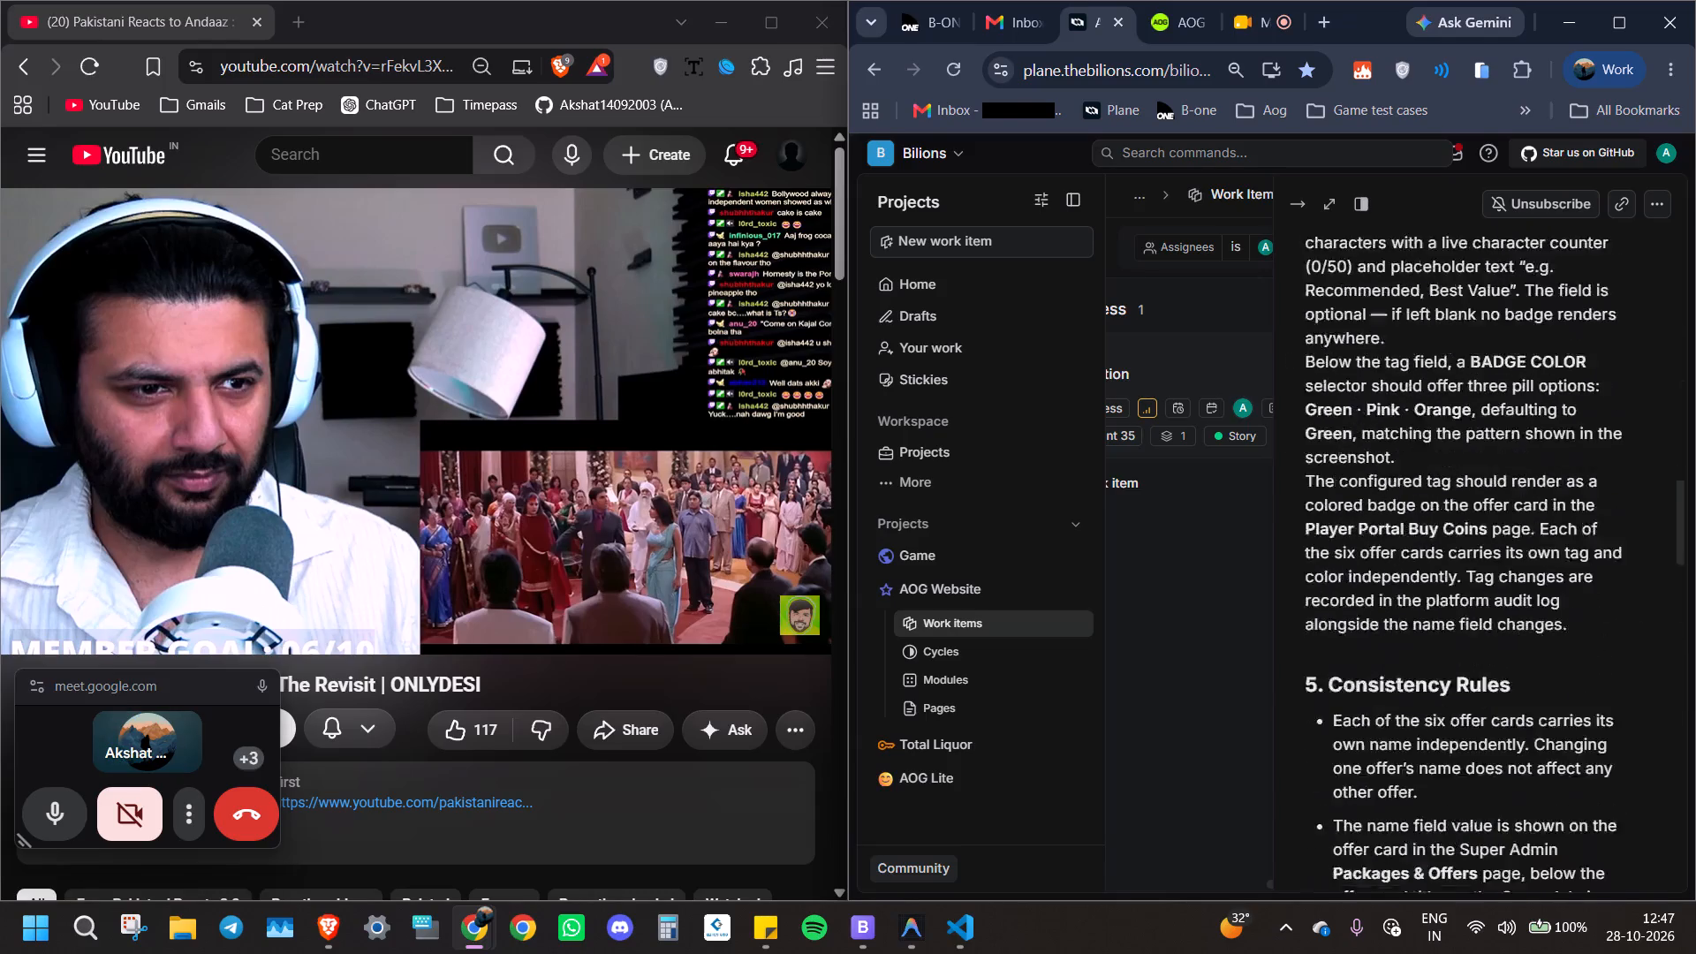
scroll(1359, 431, down, 5)
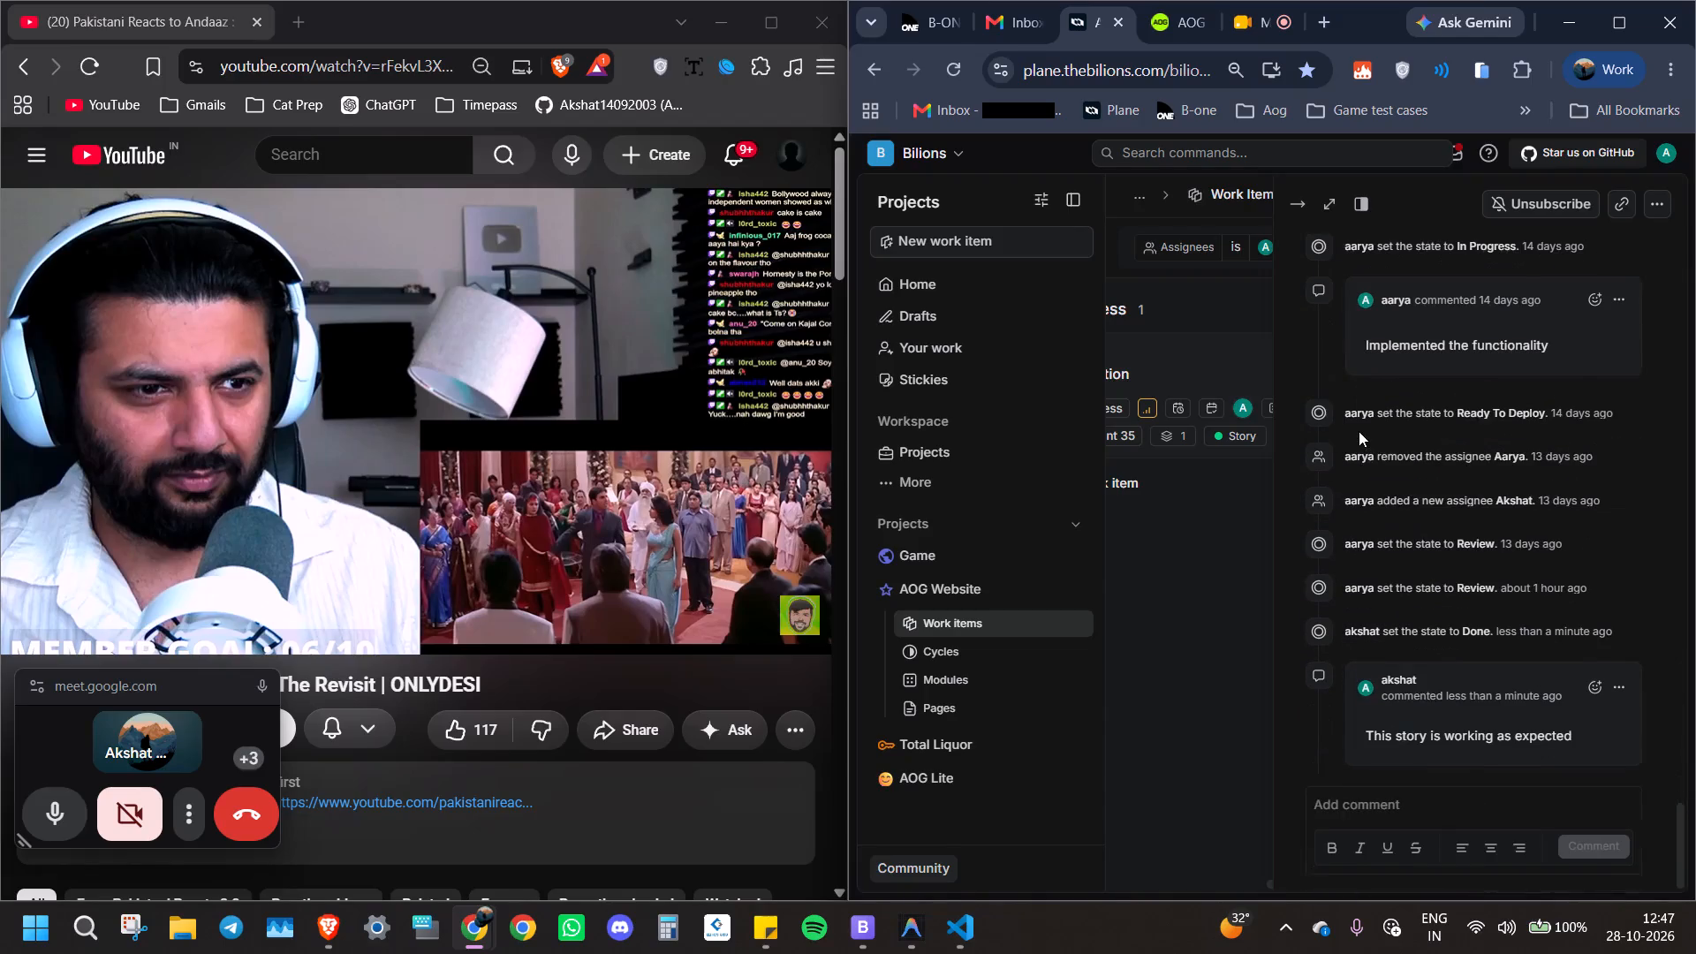
scroll(1359, 431, down, 2)
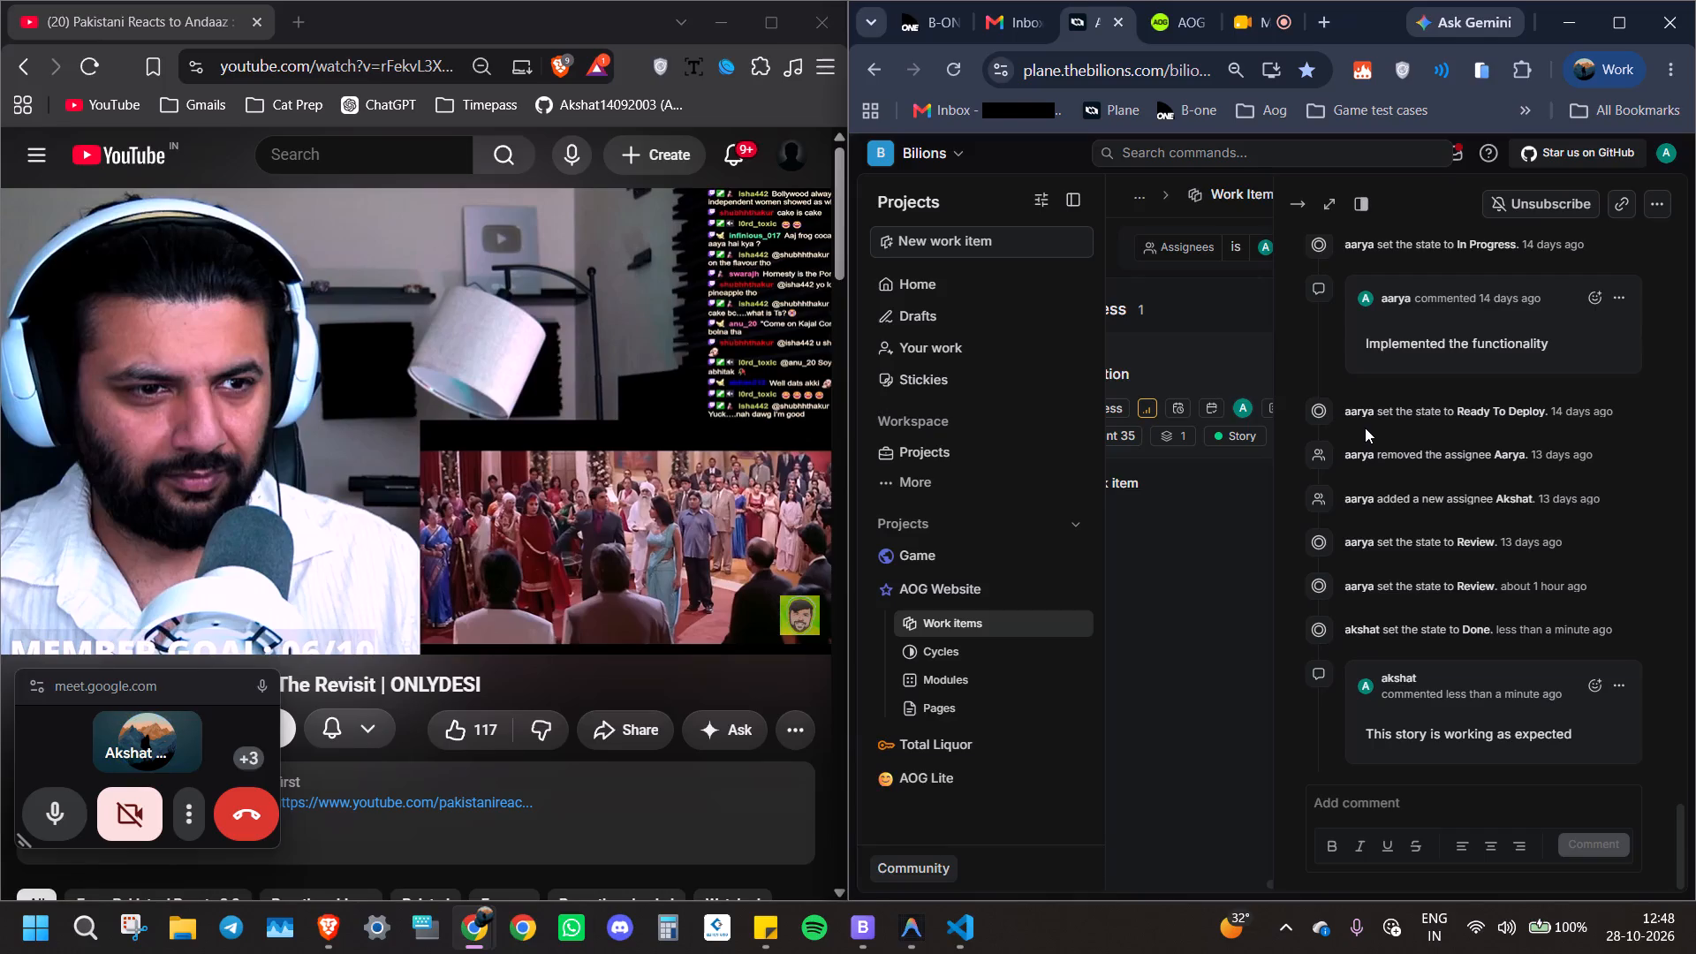
scroll(1353, 656, up, 10)
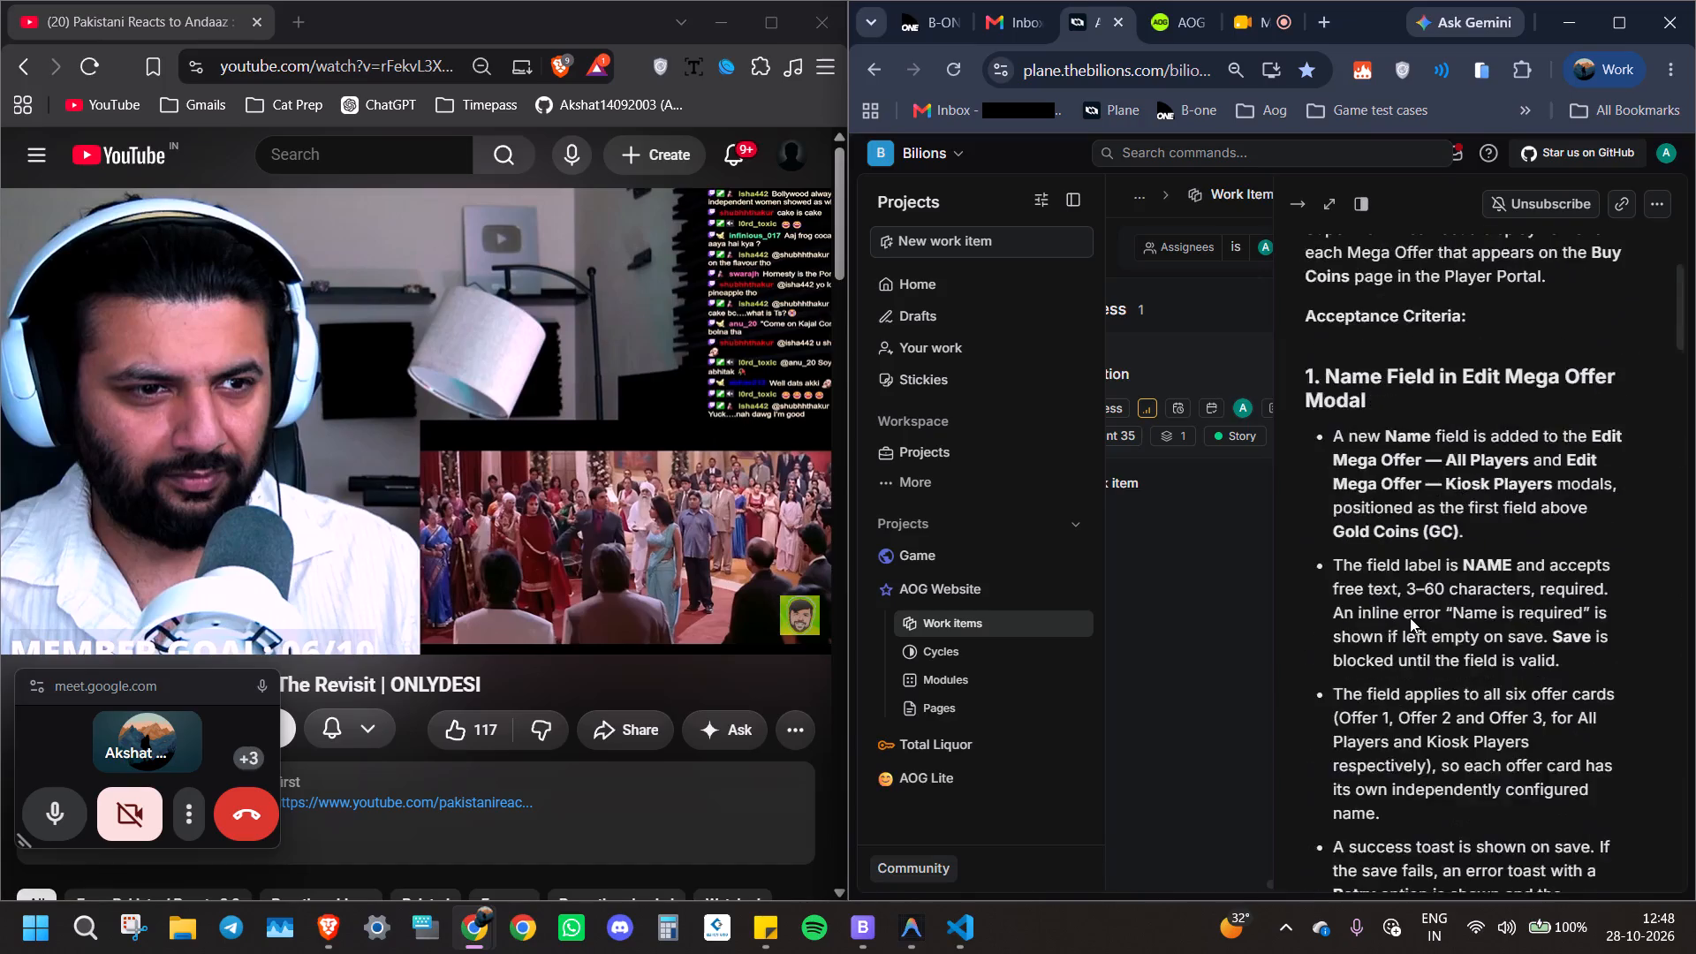
scroll(1410, 617, up, 5)
Close the AW-2323 details and bring the Review column of the AOG Website work items board into view.
click(1170, 625)
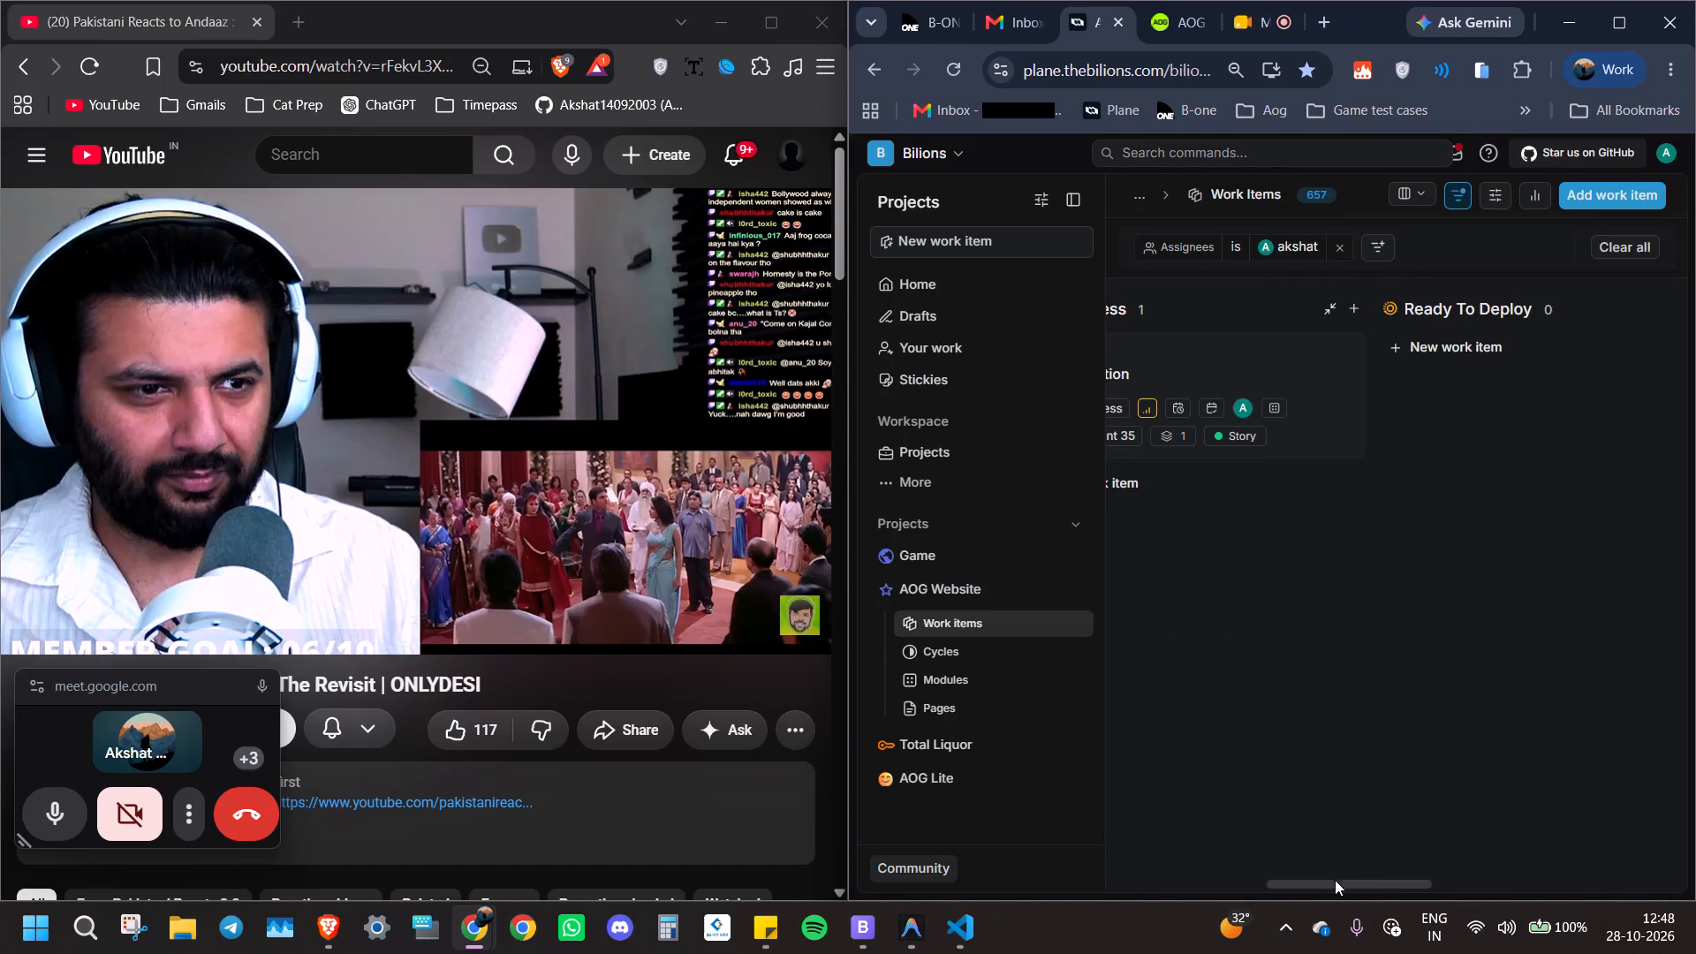